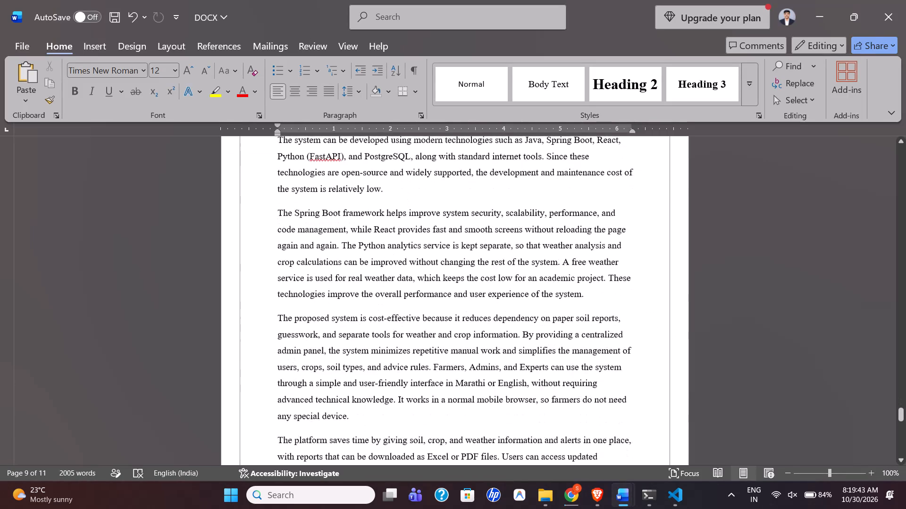
{"action": "scroll", "coordinate": [404, 268], "scroll_direction": "down", "scroll_amount": 11}
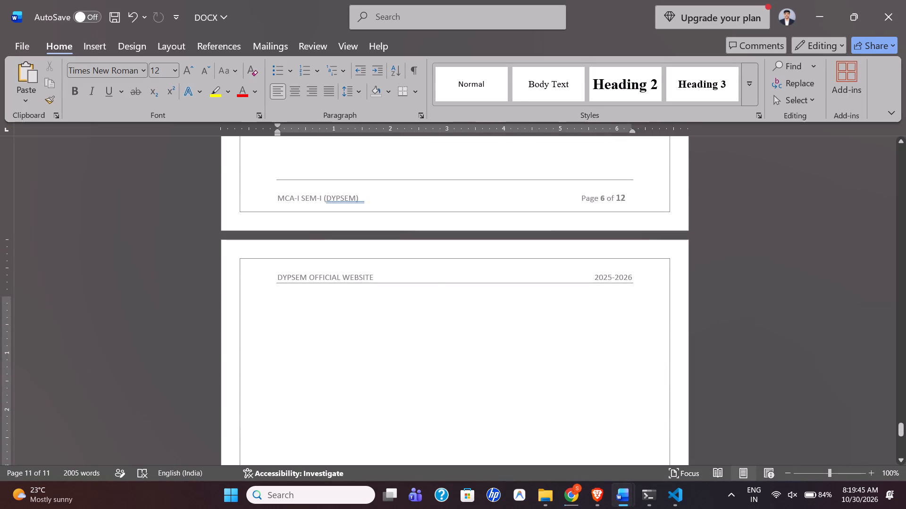
{"action": "key", "text": "ctrl+v"}
Increase the font size of the "2.2.1 Technical Feasibility" heading to 14.
{"action": "scroll", "coordinate": [288, 298], "scroll_direction": "up", "scroll_amount": 11}
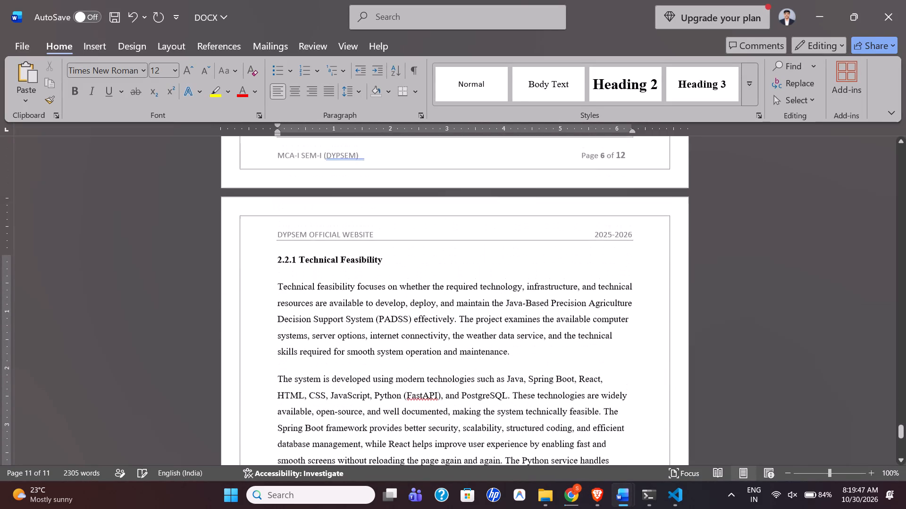
{"action": "left_click", "coordinate": [298, 279]}
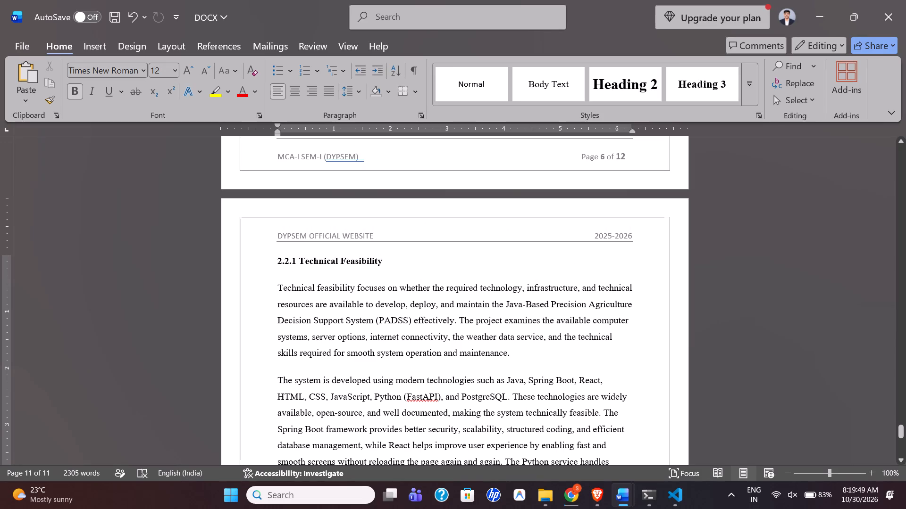
{"action": "left_click", "coordinate": [270, 265]}
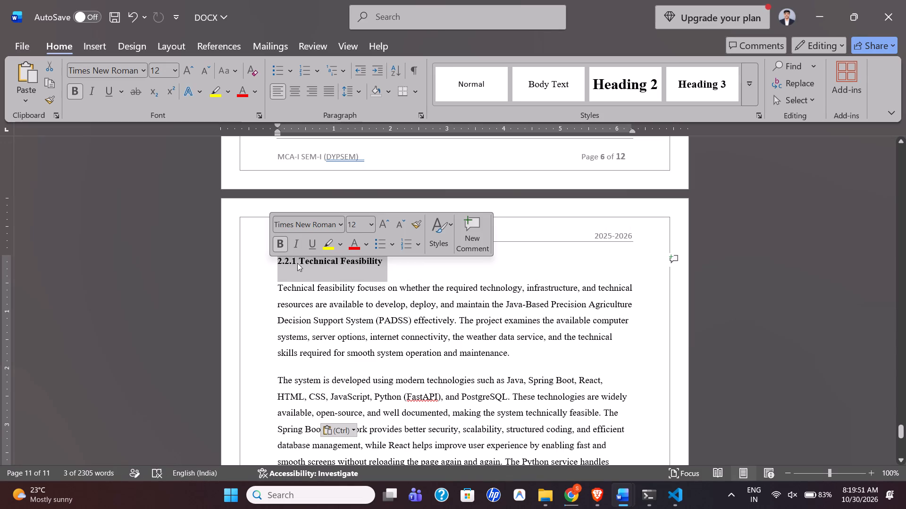
{"action": "left_click", "coordinate": [385, 222]}
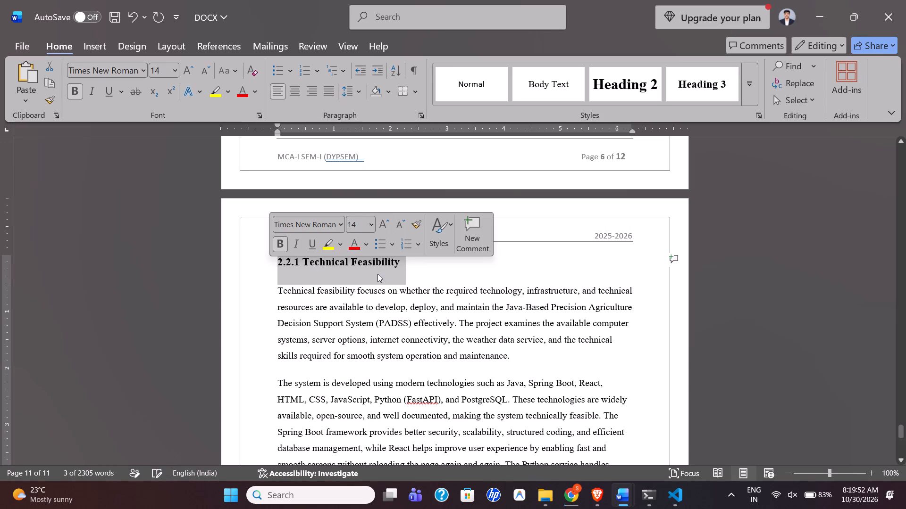
{"action": "left_click", "coordinate": [316, 273]}
Justify all body paragraphs of the Technical Feasibility section and check their line spacing options.
{"action": "scroll", "coordinate": [316, 273], "scroll_direction": "down", "scroll_amount": 8}
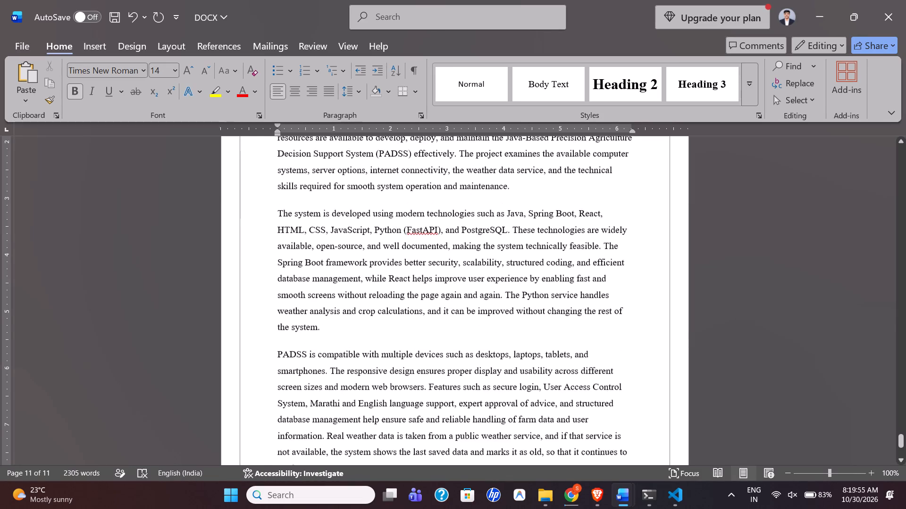
{"action": "left_click", "coordinate": [317, 273]}
{"action": "scroll", "coordinate": [328, 294], "scroll_direction": "down", "scroll_amount": 12}
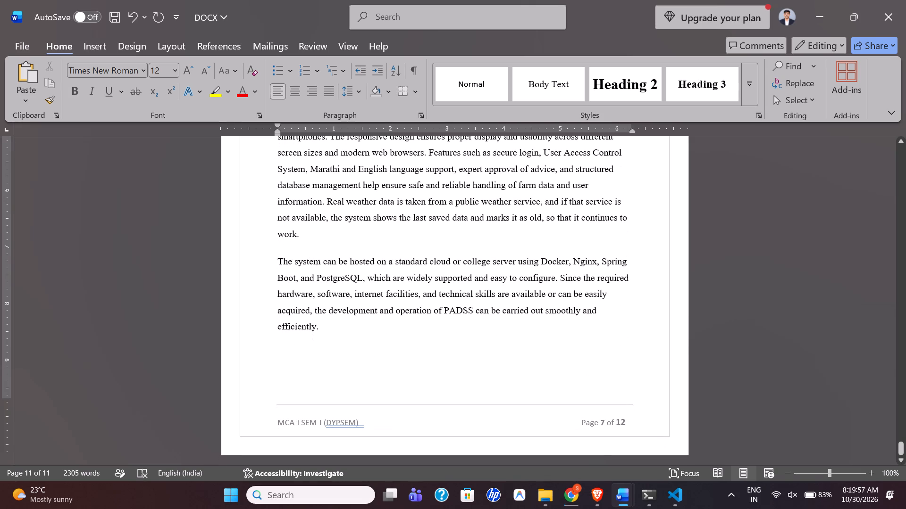
{"action": "left_click_drag", "start_coordinate": [320, 323], "coordinate": [256, 246]}
{"action": "scroll", "coordinate": [256, 246], "scroll_direction": "up", "scroll_amount": 5}
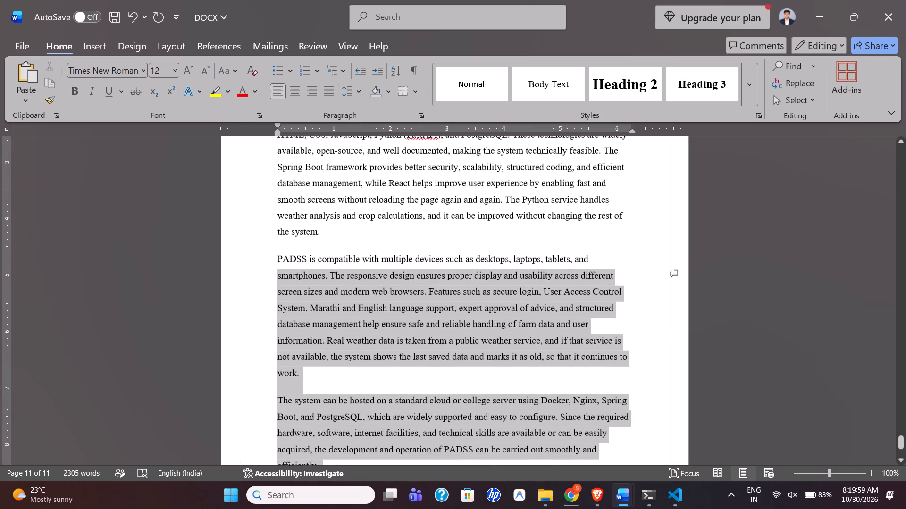
{"action": "left_click_drag", "start_coordinate": [256, 246], "coordinate": [262, 239]}
{"action": "scroll", "coordinate": [256, 246], "scroll_direction": "up", "scroll_amount": 5}
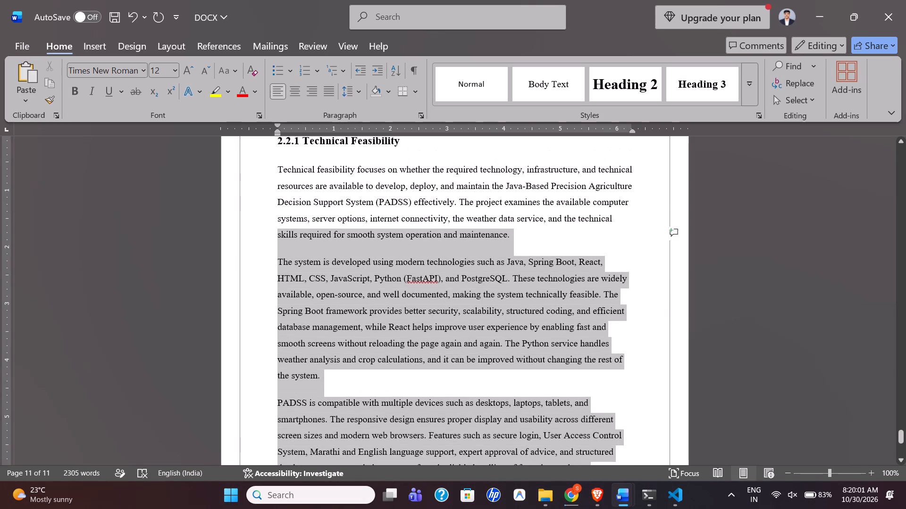
{"action": "left_click_drag", "start_coordinate": [262, 239], "coordinate": [266, 235]}
{"action": "scroll", "coordinate": [308, 221], "scroll_direction": "up", "scroll_amount": 2}
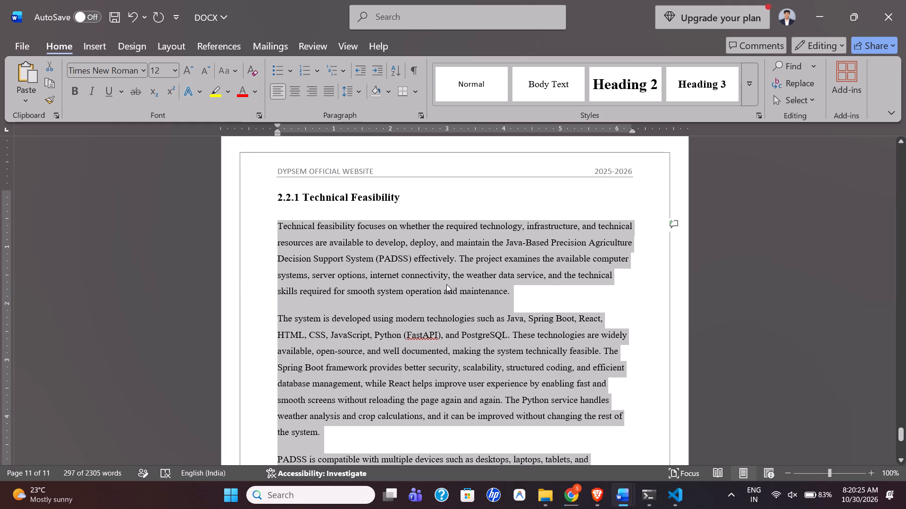
{"action": "left_click", "coordinate": [330, 93]}
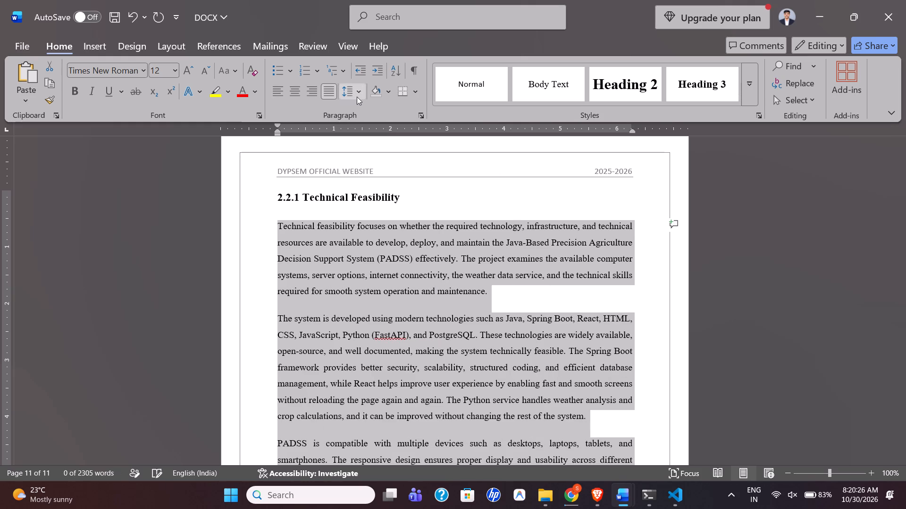
{"action": "left_click", "coordinate": [358, 93]}
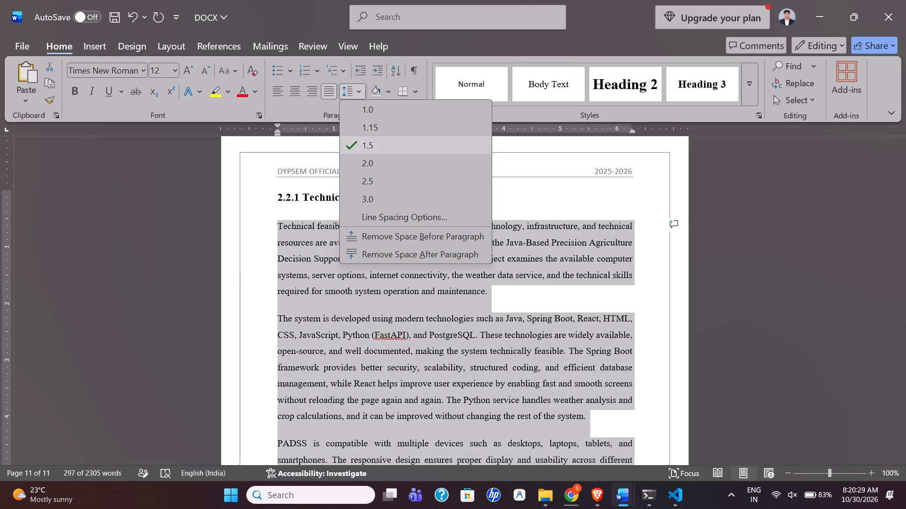
{"action": "left_click", "coordinate": [252, 285]}
Add four blank lines below the last Technical Feasibility paragraph so that the insertion point moves onto a new page.
{"action": "scroll", "coordinate": [290, 245], "scroll_direction": "down", "scroll_amount": 14}
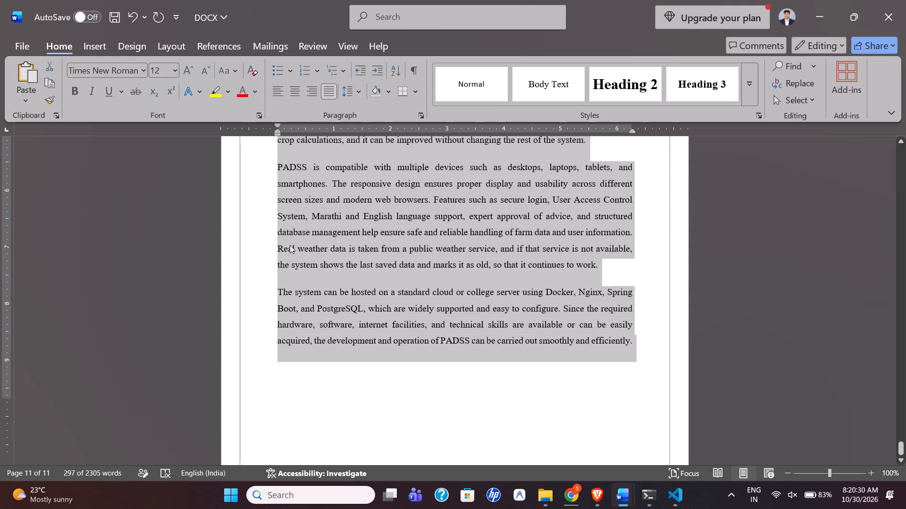
{"action": "scroll", "coordinate": [290, 245], "scroll_direction": "down", "scroll_amount": 5}
{"action": "left_click", "coordinate": [320, 354]}
{"action": "left_click", "coordinate": [316, 382]}
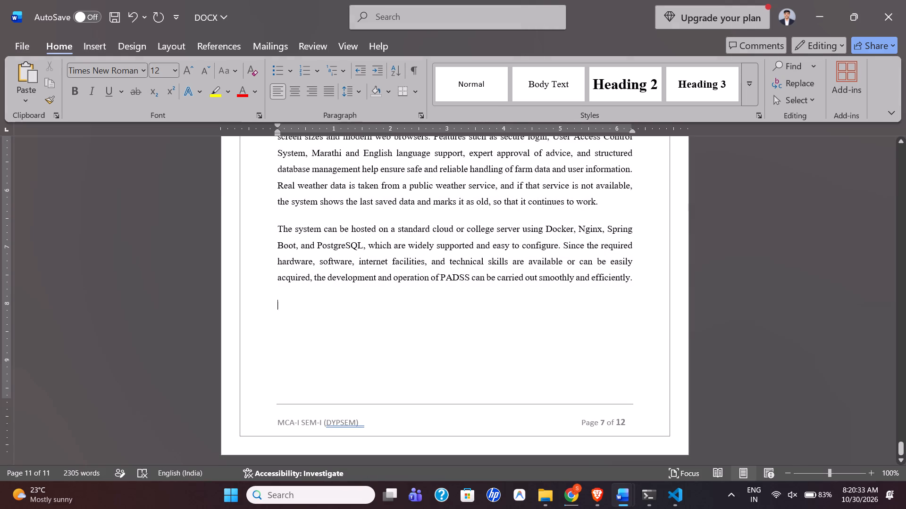
{"action": "key", "text": "Return"}
{"action": "key", "text": "Return"}
{"action": "key", "text": "Return"}
{"action": "key", "text": "Return"}
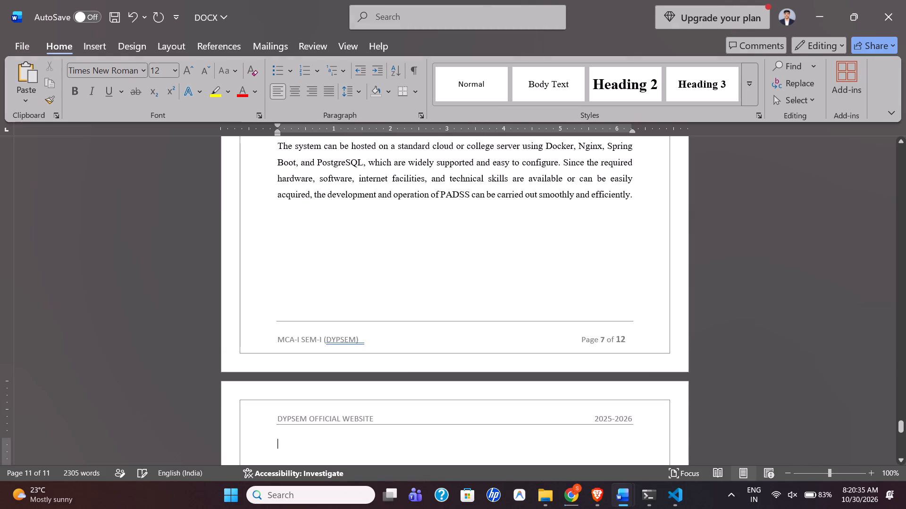
{"action": "scroll", "coordinate": [316, 382], "scroll_direction": "down", "scroll_amount": 2}
{"action": "scroll", "coordinate": [316, 382], "scroll_direction": "up", "scroll_amount": 3}
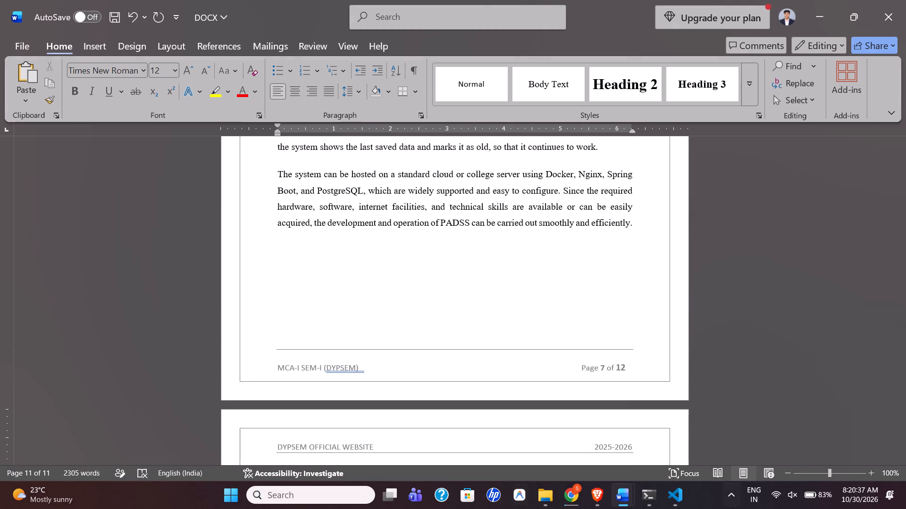
Switch to the DYPSEM Docx Final (1) document and copy the whole 2.2.2 Economic Feasibility section, from its heading through its last paragraph.
{"action": "left_click", "coordinate": [688, 431]}
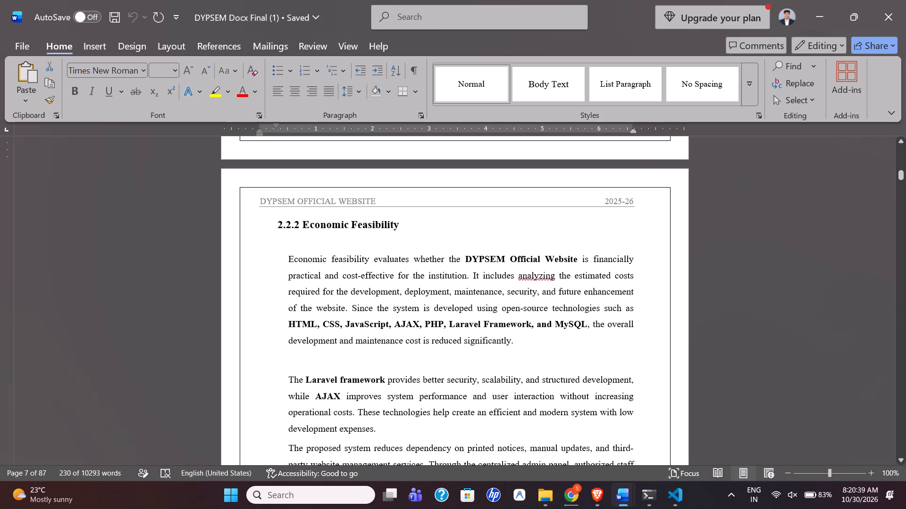
{"action": "scroll", "coordinate": [469, 346], "scroll_direction": "up", "scroll_amount": 20}
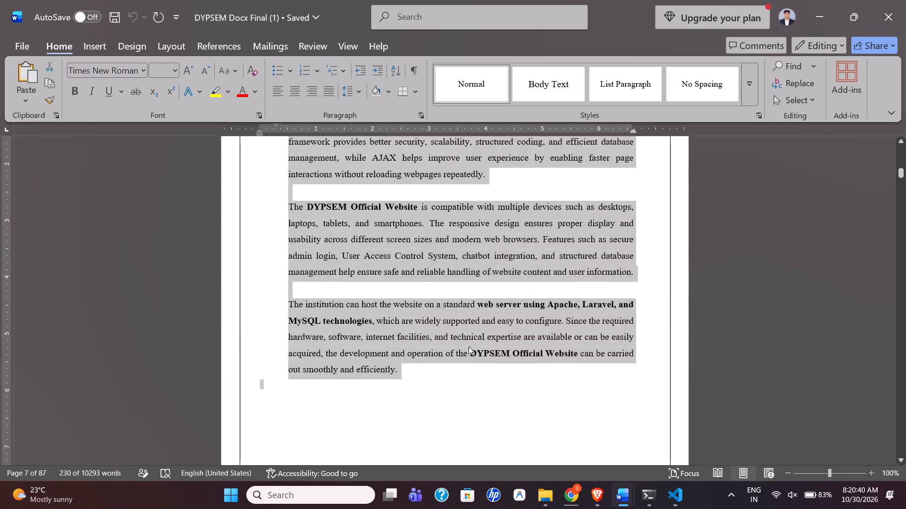
{"action": "scroll", "coordinate": [469, 346], "scroll_direction": "up", "scroll_amount": 3}
{"action": "scroll", "coordinate": [390, 306], "scroll_direction": "down", "scroll_amount": 13}
{"action": "scroll", "coordinate": [287, 327], "scroll_direction": "down", "scroll_amount": 5}
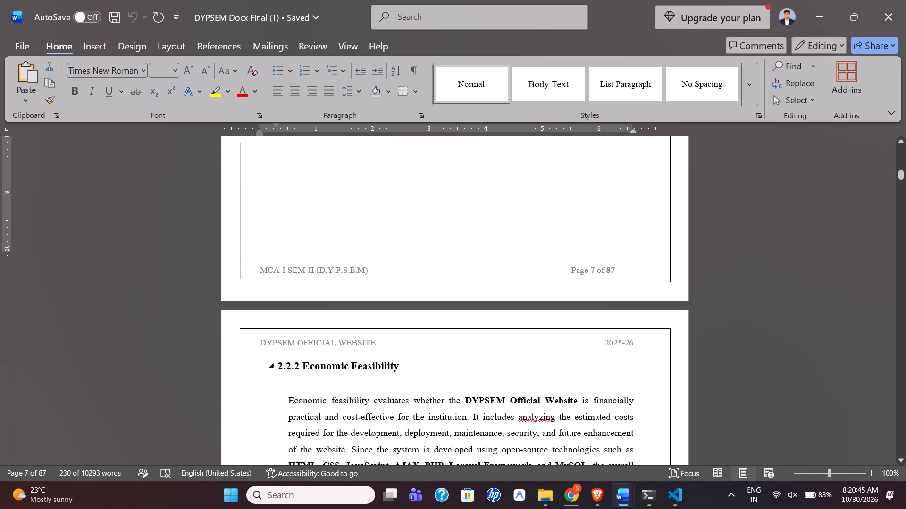
{"action": "left_click", "coordinate": [277, 364]}
{"action": "scroll", "coordinate": [277, 364], "scroll_direction": "down", "scroll_amount": 2}
{"action": "left_click_drag", "start_coordinate": [278, 314], "coordinate": [278, 314]}
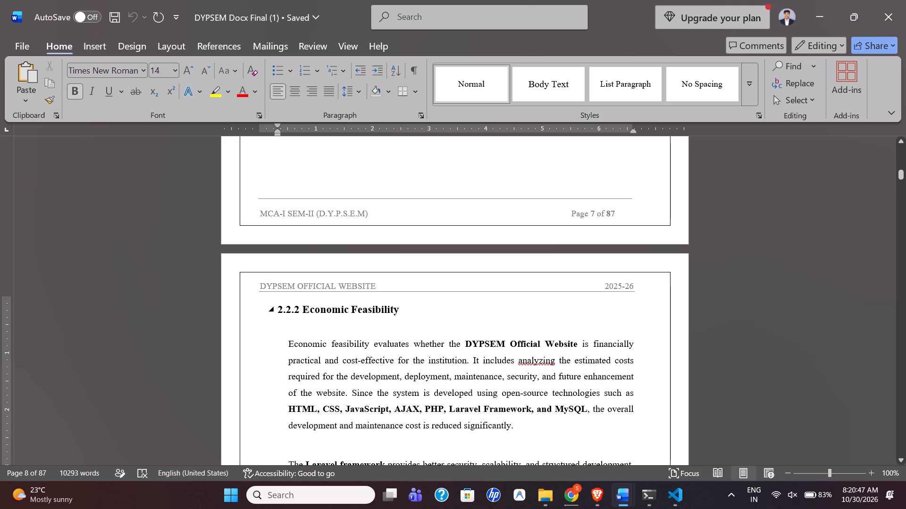
{"action": "left_click_drag", "start_coordinate": [278, 314], "coordinate": [435, 378]}
{"action": "scroll", "coordinate": [435, 378], "scroll_direction": "down", "scroll_amount": 11}
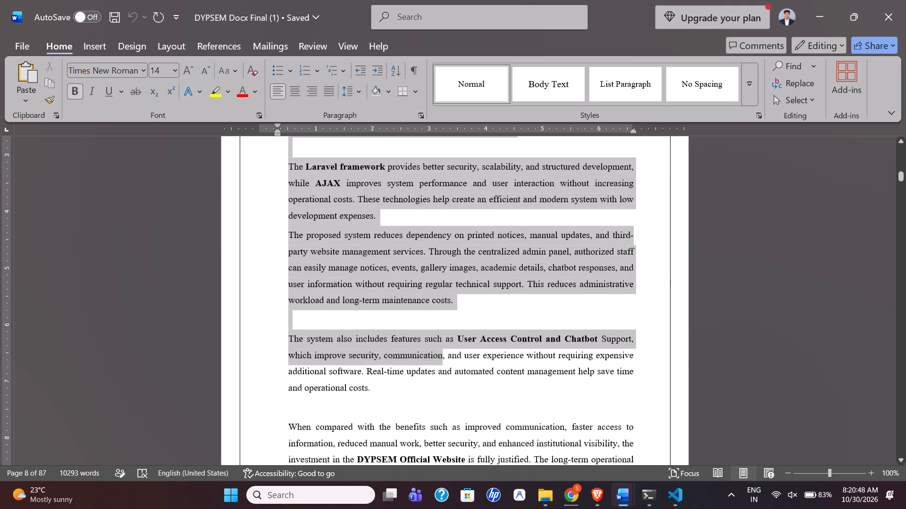
{"action": "left_click_drag", "start_coordinate": [435, 378], "coordinate": [629, 353]}
{"action": "scroll", "coordinate": [435, 378], "scroll_direction": "down", "scroll_amount": 4}
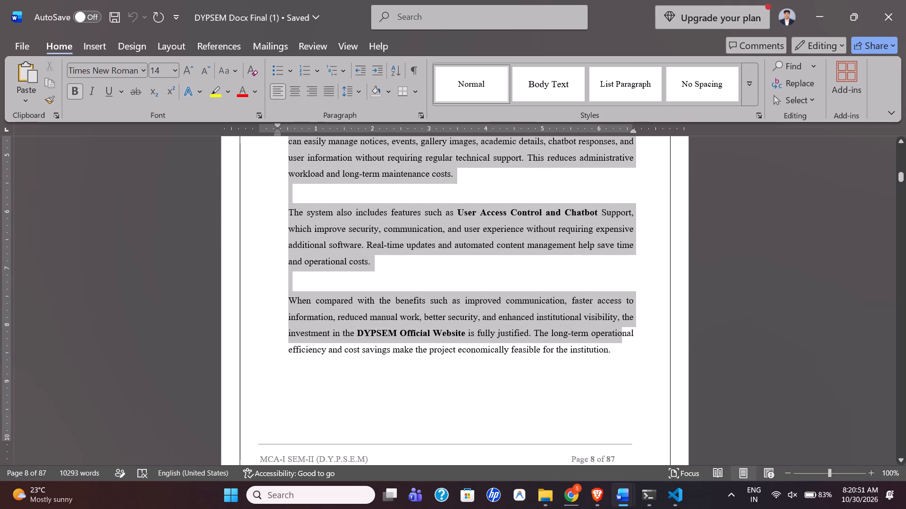
{"action": "left_click_drag", "start_coordinate": [629, 353], "coordinate": [630, 356]}
{"action": "key", "text": "ctrl+c"}
{"action": "key", "text": "ctrl+c"}
{"action": "key", "text": "ctrl+c"}
{"action": "key", "text": "ctrl+c"}
{"action": "key", "text": "ctrl+c"}
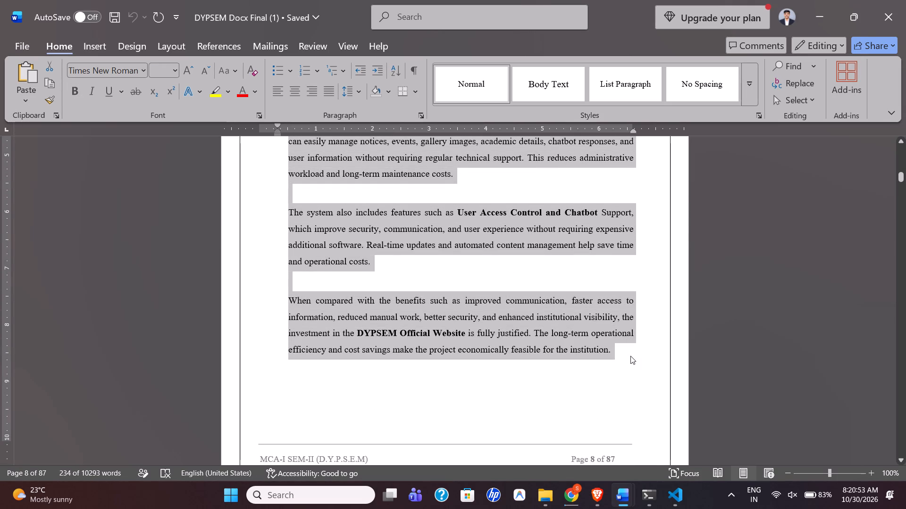
{"action": "key", "text": "ctrl+c"}
{"action": "scroll", "coordinate": [449, 341], "scroll_direction": "down", "scroll_amount": 10}
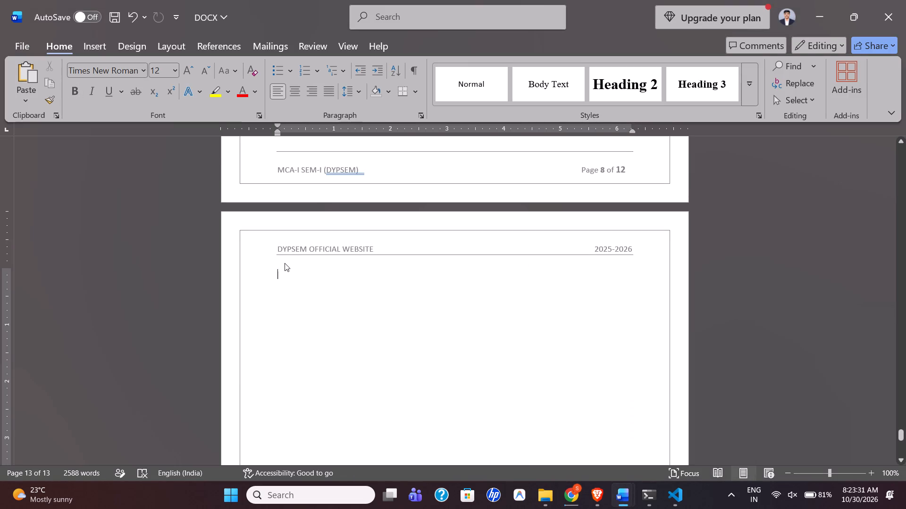
{"action": "left_click", "coordinate": [285, 263]}
{"action": "key", "text": "ctrl+v"}
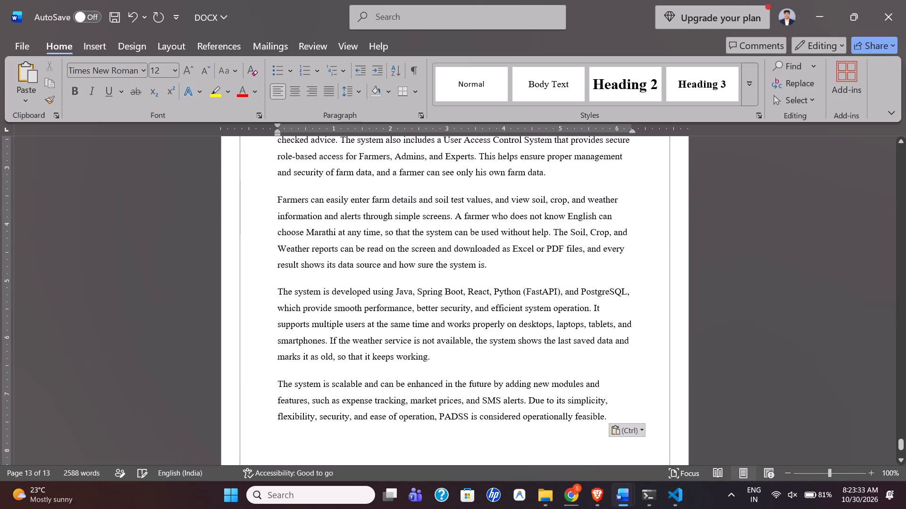
Justify all body paragraphs of 2.2.3 Operational Feasibility, leaving out the heading, and check their line spacing.
{"action": "left_click_drag", "start_coordinate": [608, 419], "coordinate": [303, 266]}
{"action": "scroll", "coordinate": [467, 374], "scroll_direction": "up", "scroll_amount": 1}
{"action": "scroll", "coordinate": [332, 290], "scroll_direction": "up", "scroll_amount": 8}
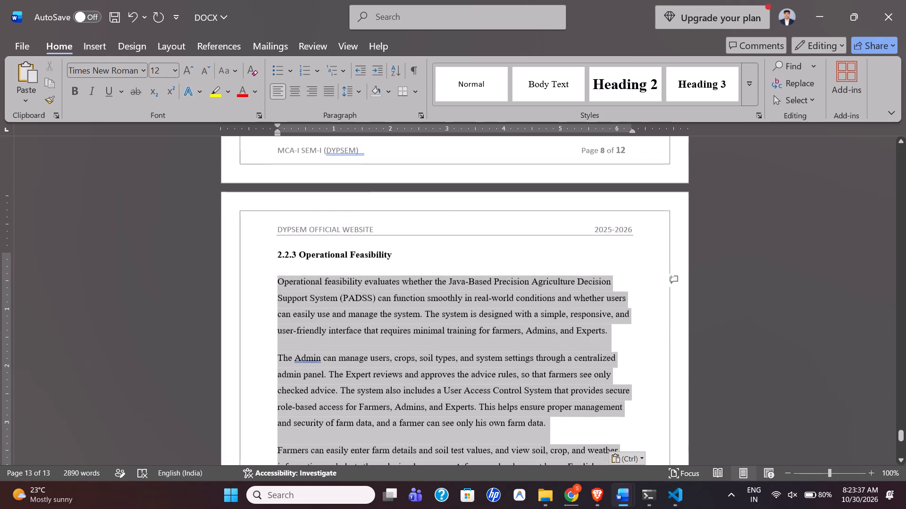
{"action": "left_click_drag", "start_coordinate": [303, 266], "coordinate": [277, 253]}
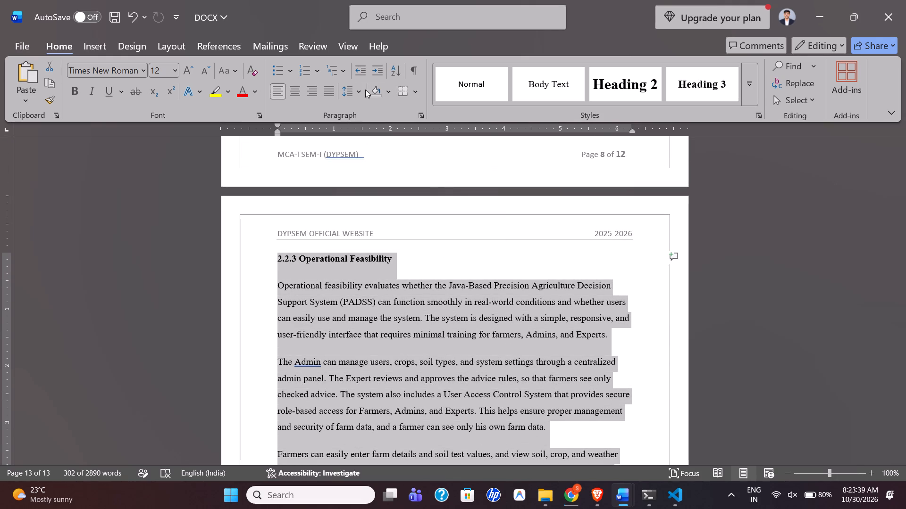
{"action": "left_click", "coordinate": [356, 91]}
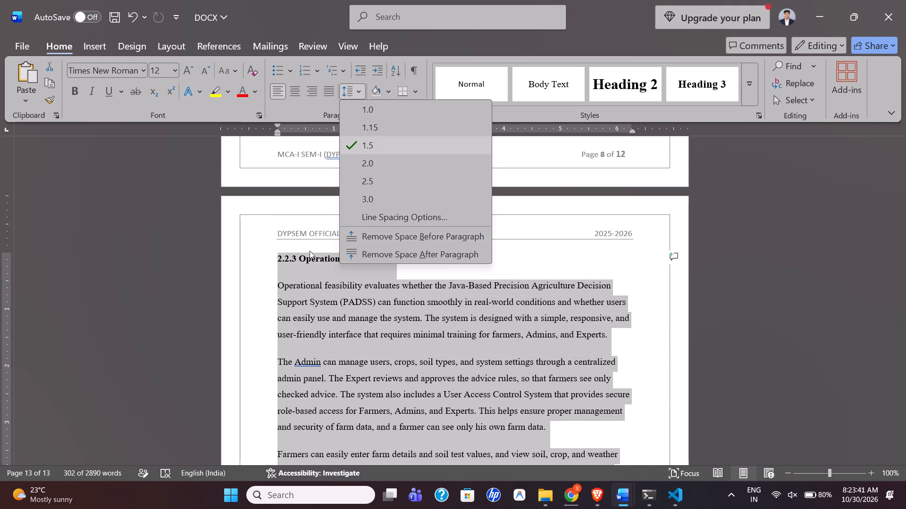
{"action": "left_click", "coordinate": [299, 258]}
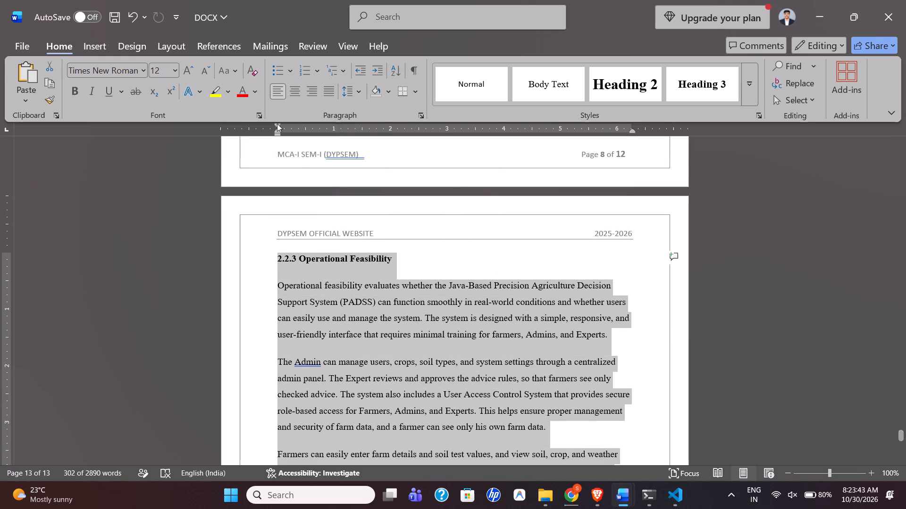
{"action": "key", "text": "shift+Down"}
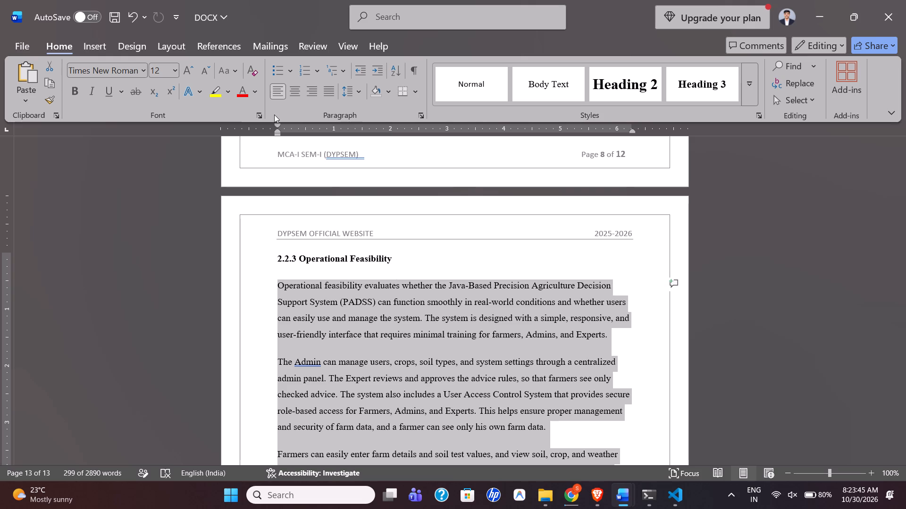
{"action": "left_click", "coordinate": [327, 97]}
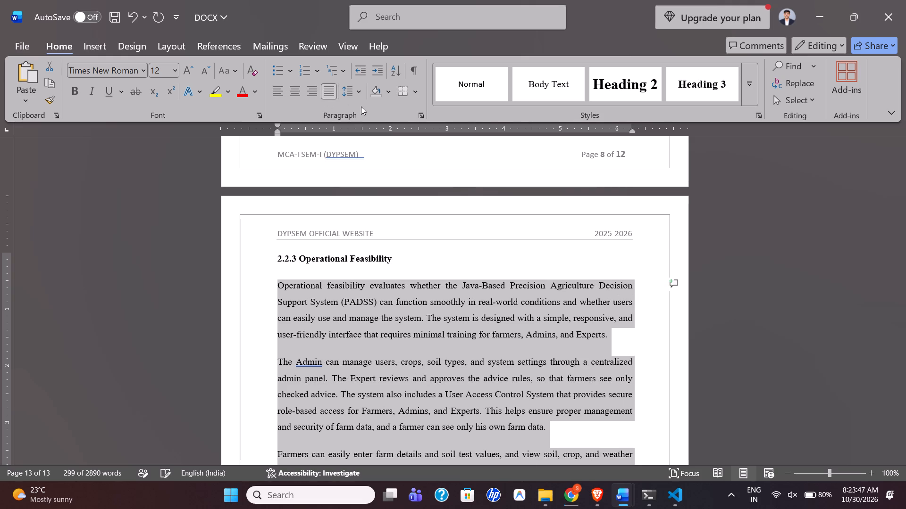
{"action": "left_click", "coordinate": [362, 96]}
{"action": "left_click", "coordinate": [349, 138]}
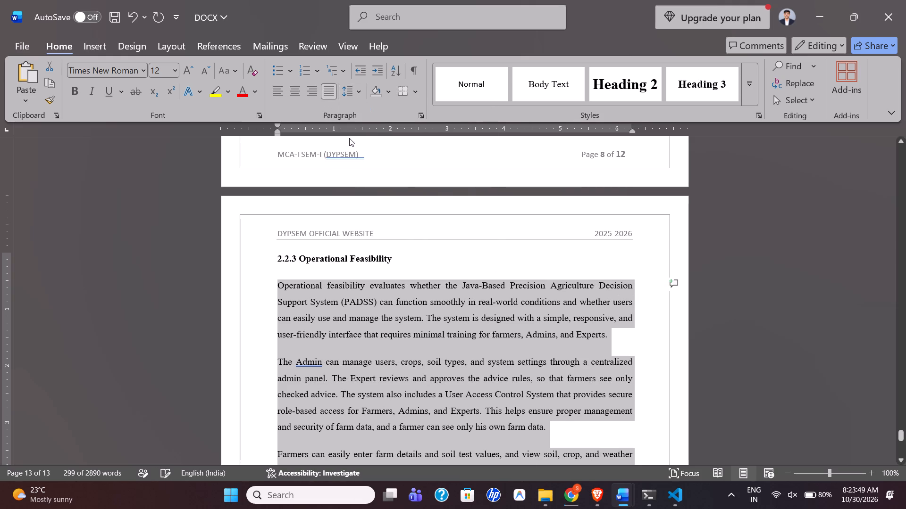
{"action": "left_click", "coordinate": [353, 99]}
{"action": "left_click", "coordinate": [355, 90]}
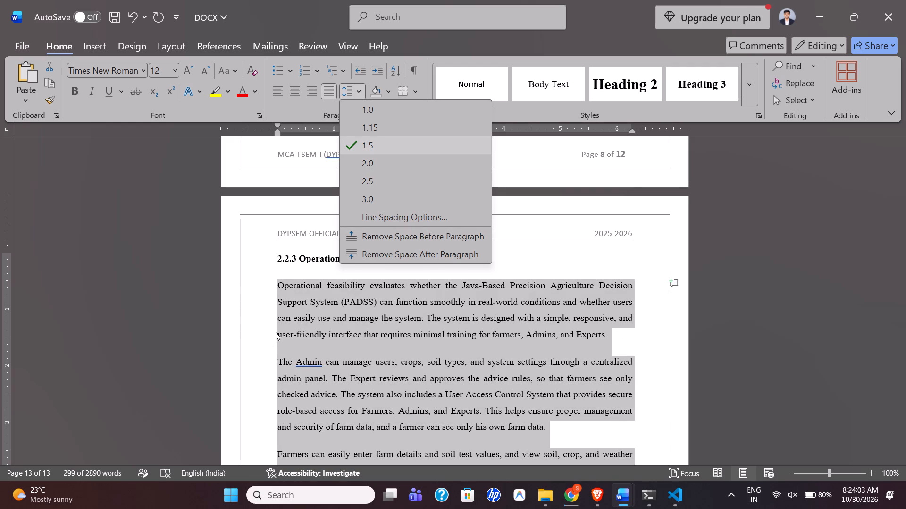
{"action": "left_click", "coordinate": [283, 336]}
Enlarge the 2.2.3 Operational Feasibility heading to 14 pt.
{"action": "left_click", "coordinate": [394, 263]}
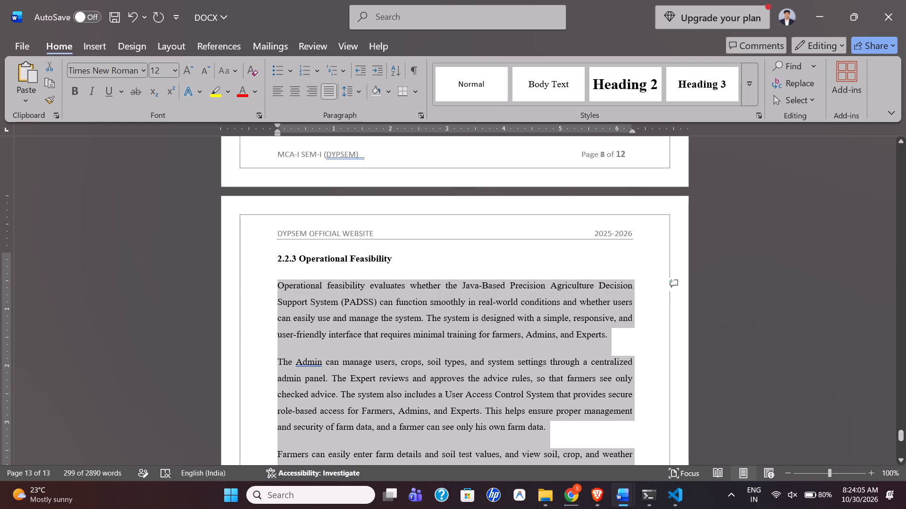
{"action": "left_click_drag", "start_coordinate": [394, 263], "coordinate": [273, 242]}
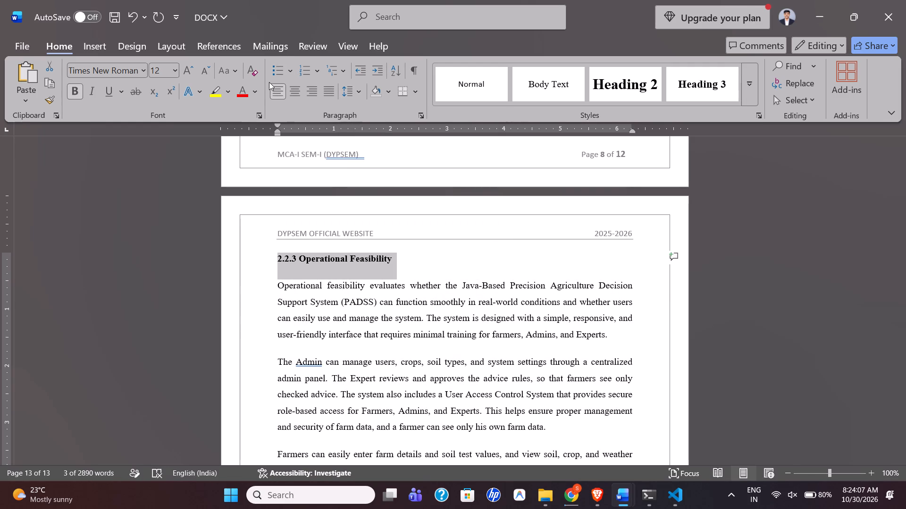
{"action": "left_click", "coordinate": [194, 71]}
{"action": "left_click", "coordinate": [367, 370]}
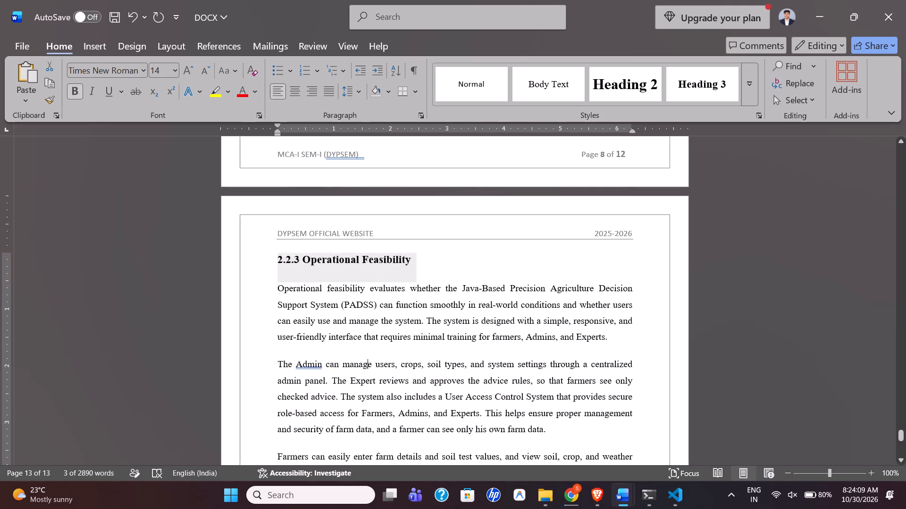
Add four blank paragraphs below the Operational Feasibility section so the document continues on a new page.
{"action": "scroll", "coordinate": [367, 369], "scroll_direction": "down", "scroll_amount": 20}
{"action": "scroll", "coordinate": [367, 369], "scroll_direction": "down", "scroll_amount": 4}
{"action": "left_click", "coordinate": [360, 363]}
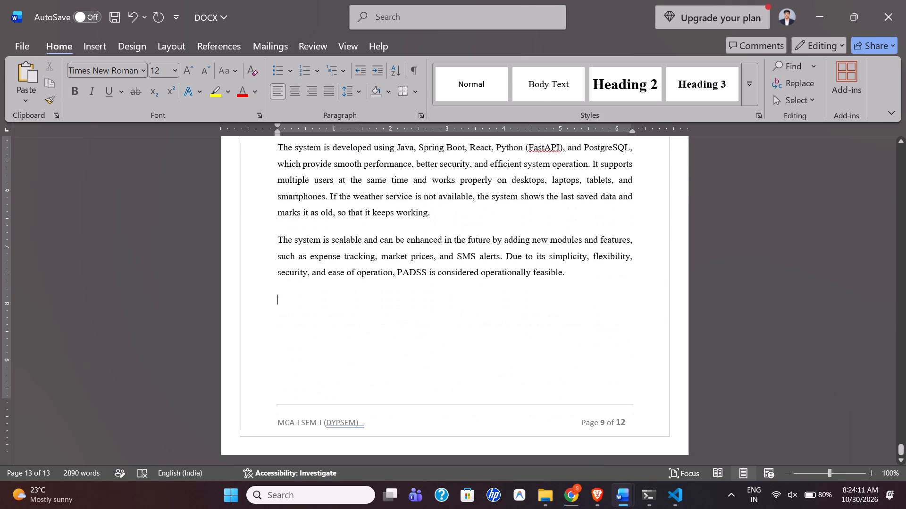
{"action": "key", "text": "Down"}
{"action": "key", "text": "Down"}
{"action": "key", "text": "Down"}
{"action": "key", "text": "Return"}
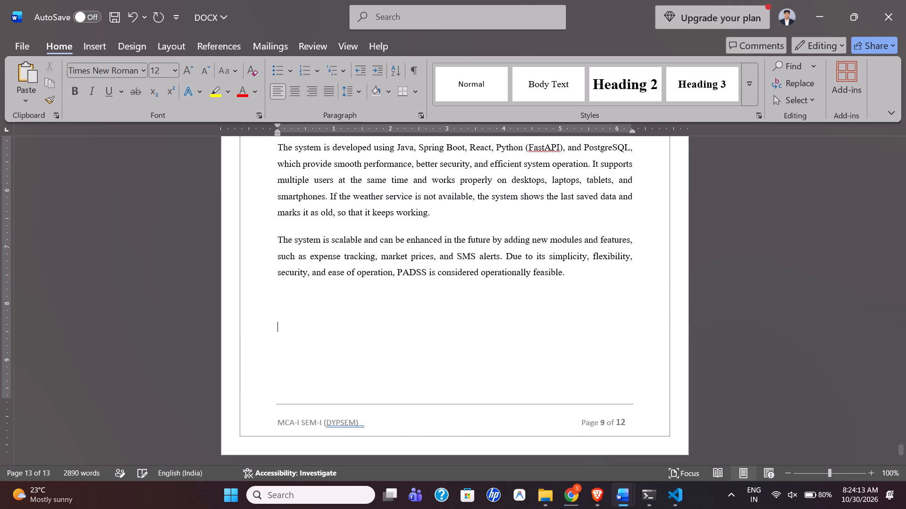
{"action": "key", "text": "Return"}
{"action": "key", "text": "Return"}
{"action": "key", "text": "Return"}
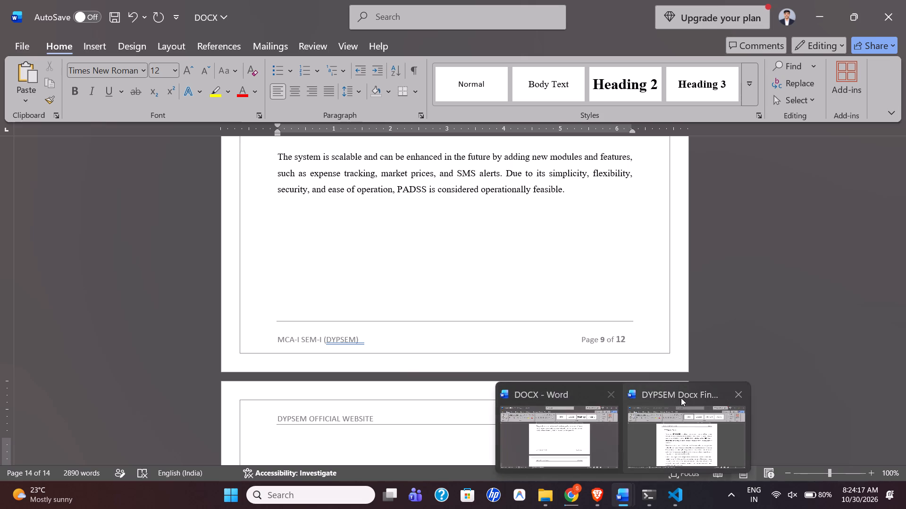
Switch to DYPSEM Docx Final (1) and copy the whole 2.3 Proposed System section, including its heading.
{"action": "left_click", "coordinate": [670, 419]}
{"action": "scroll", "coordinate": [330, 251], "scroll_direction": "up", "scroll_amount": 20}
{"action": "scroll", "coordinate": [330, 251], "scroll_direction": "up", "scroll_amount": 6}
{"action": "scroll", "coordinate": [330, 252], "scroll_direction": "down", "scroll_amount": 13}
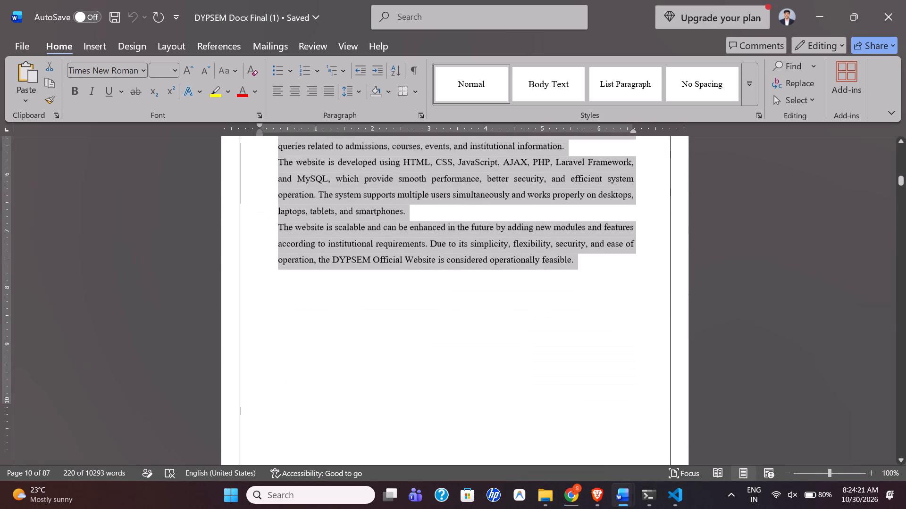
{"action": "scroll", "coordinate": [330, 252], "scroll_direction": "down", "scroll_amount": 13}
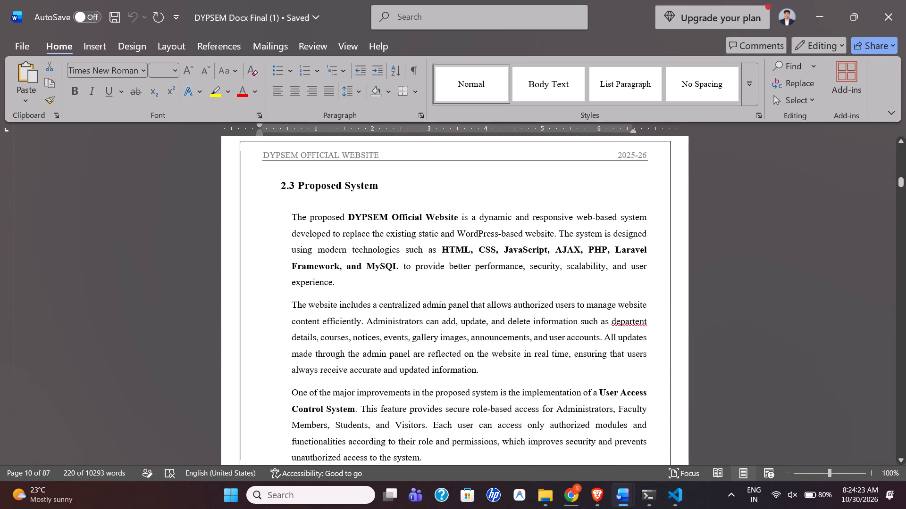
{"action": "left_click", "coordinate": [282, 181]}
{"action": "left_click", "coordinate": [309, 202]}
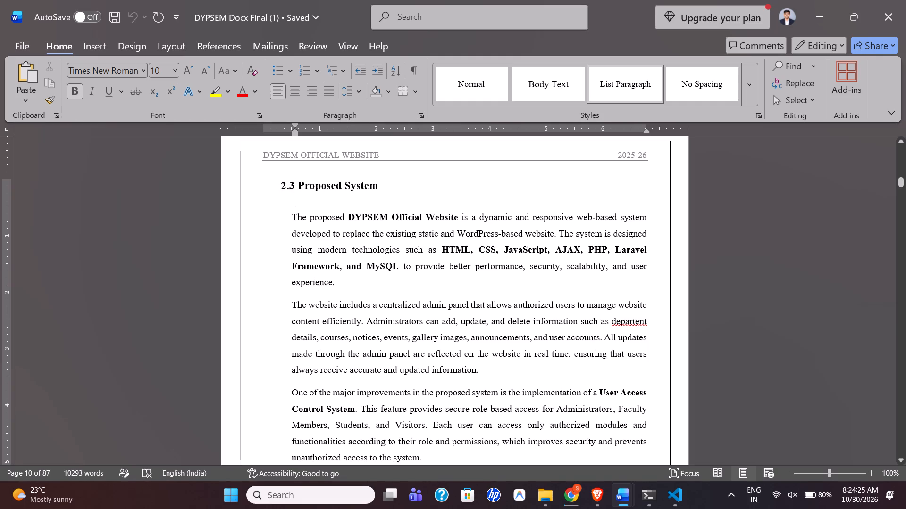
{"action": "left_click_drag", "start_coordinate": [296, 184], "coordinate": [370, 312]}
{"action": "scroll", "coordinate": [370, 312], "scroll_direction": "down", "scroll_amount": 13}
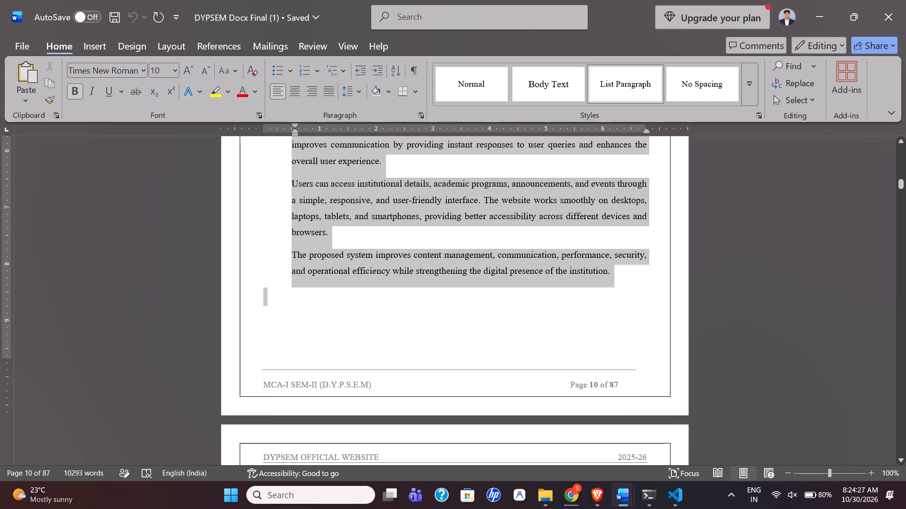
{"action": "left_click_drag", "start_coordinate": [370, 312], "coordinate": [621, 274]}
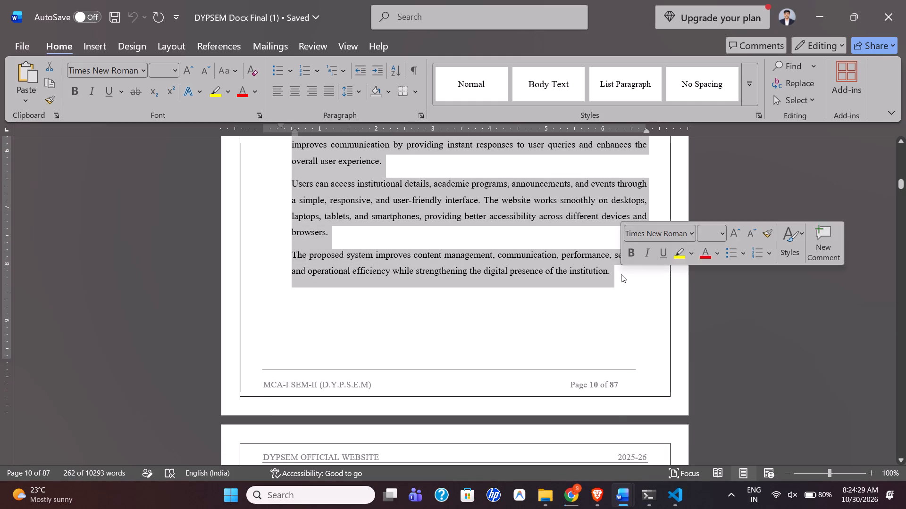
{"action": "key", "text": "ctrl+c"}
{"action": "scroll", "coordinate": [344, 337], "scroll_direction": "down", "scroll_amount": 13}
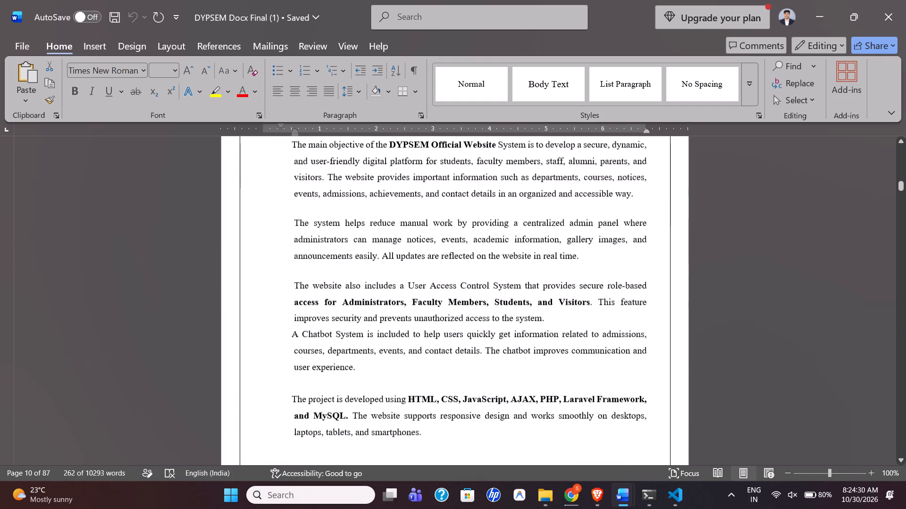
{"action": "scroll", "coordinate": [308, 329], "scroll_direction": "up", "scroll_amount": 15}
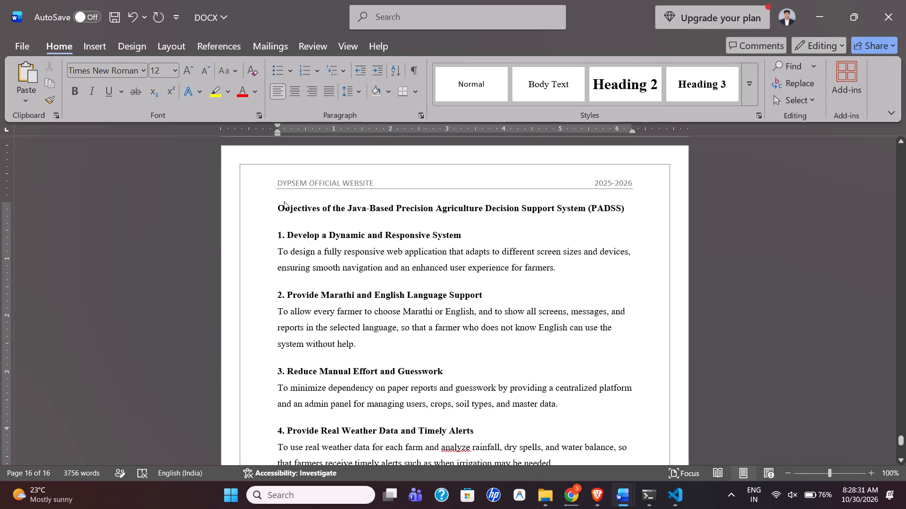
{"action": "left_click", "coordinate": [276, 201]}
{"action": "left_click_drag", "start_coordinate": [274, 209], "coordinate": [578, 193]}
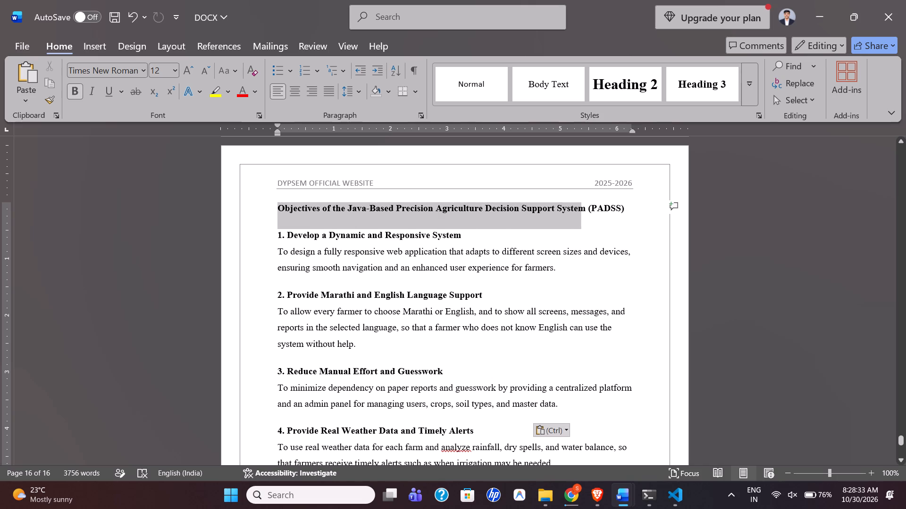
{"action": "left_click_drag", "start_coordinate": [578, 193], "coordinate": [629, 213]}
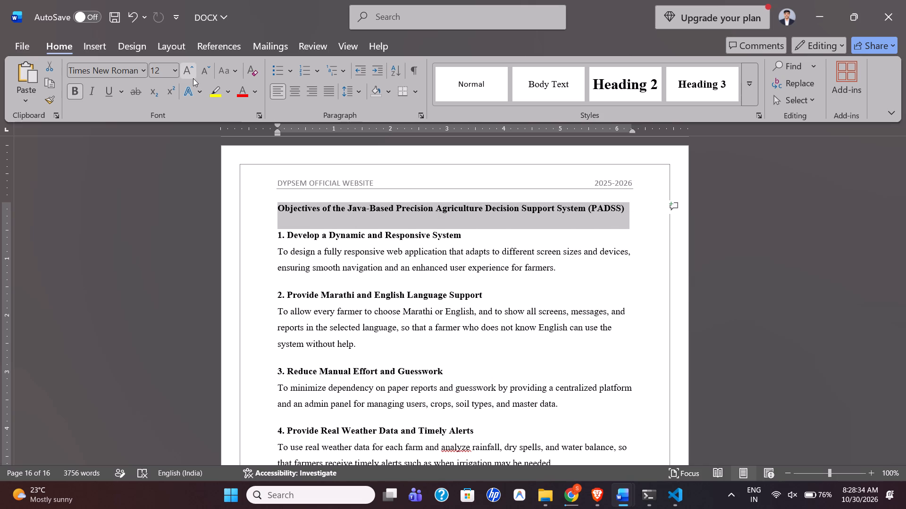
{"action": "left_click", "coordinate": [185, 74]}
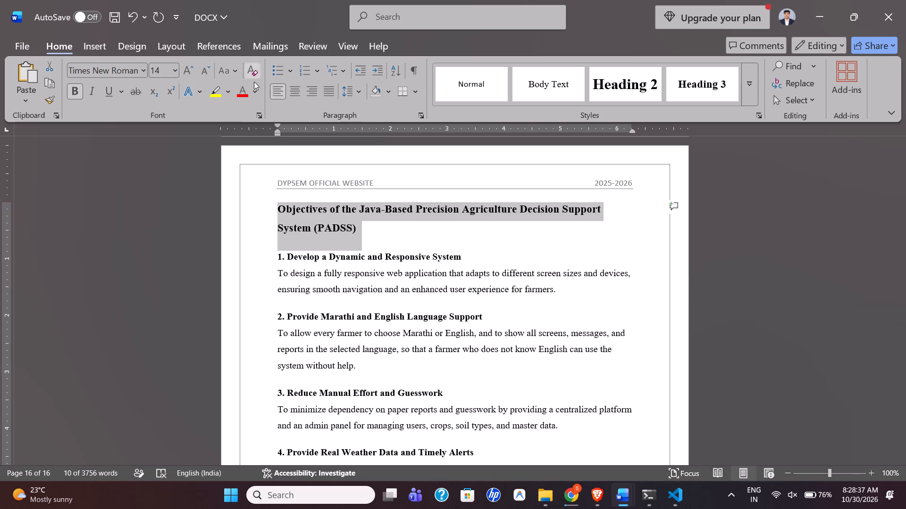
{"action": "left_click", "coordinate": [336, 94]}
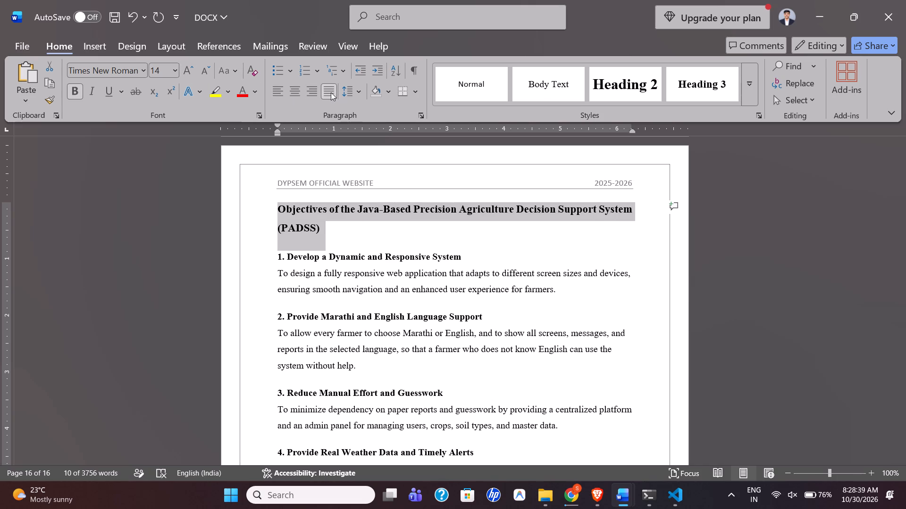
{"action": "left_click", "coordinate": [288, 257]}
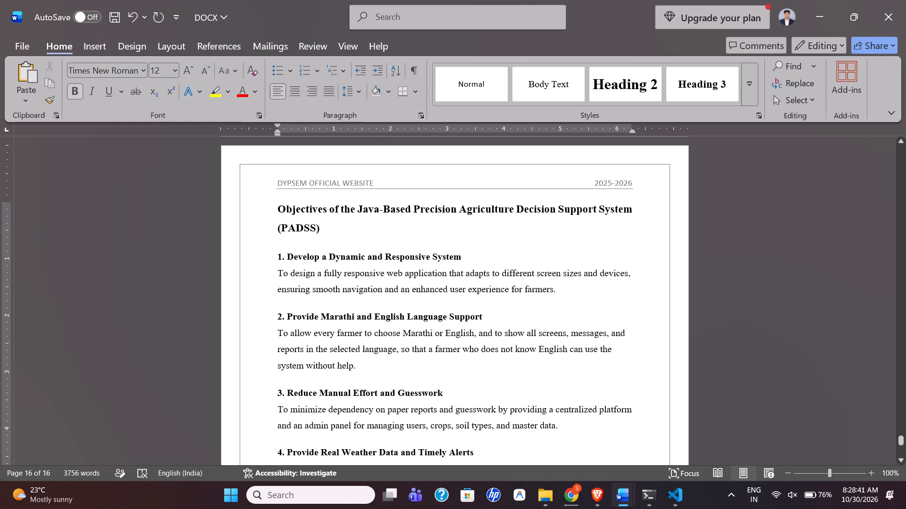
Apply 1.5 line spacing to objectives 1 through 7 of the PADSS objectives list.
{"action": "left_click", "coordinate": [269, 250]}
{"action": "left_click", "coordinate": [276, 254]}
{"action": "left_click_drag", "start_coordinate": [277, 254], "coordinate": [525, 306]}
{"action": "scroll", "coordinate": [303, 258], "scroll_direction": "down", "scroll_amount": 13}
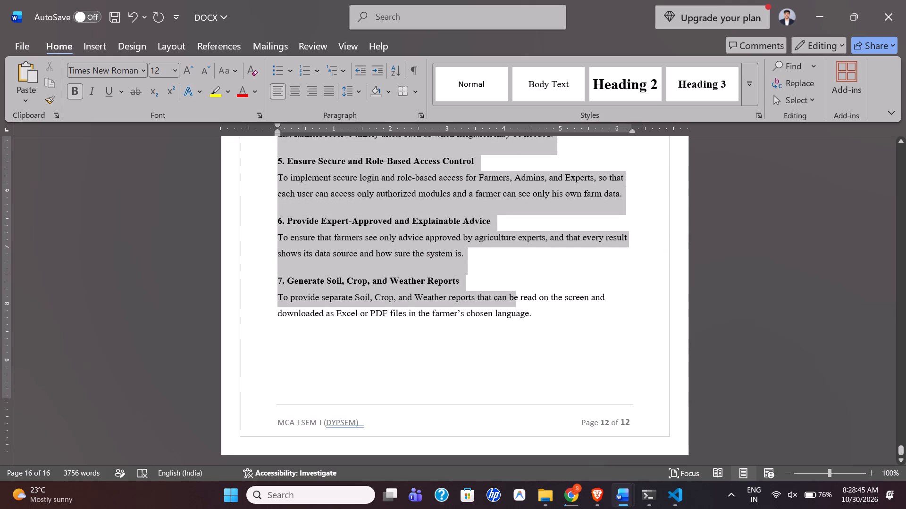
{"action": "left_click_drag", "start_coordinate": [525, 306], "coordinate": [535, 312]}
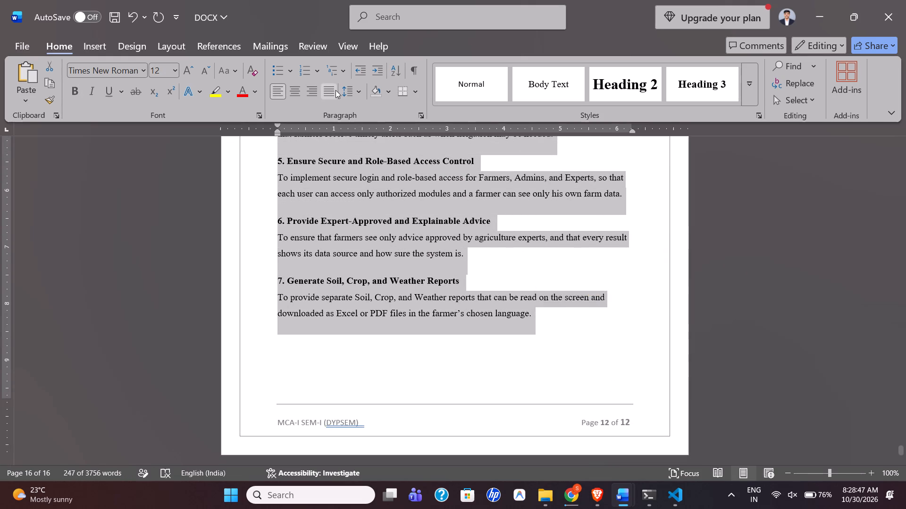
{"action": "left_click", "coordinate": [357, 91]}
{"action": "left_click", "coordinate": [360, 145]}
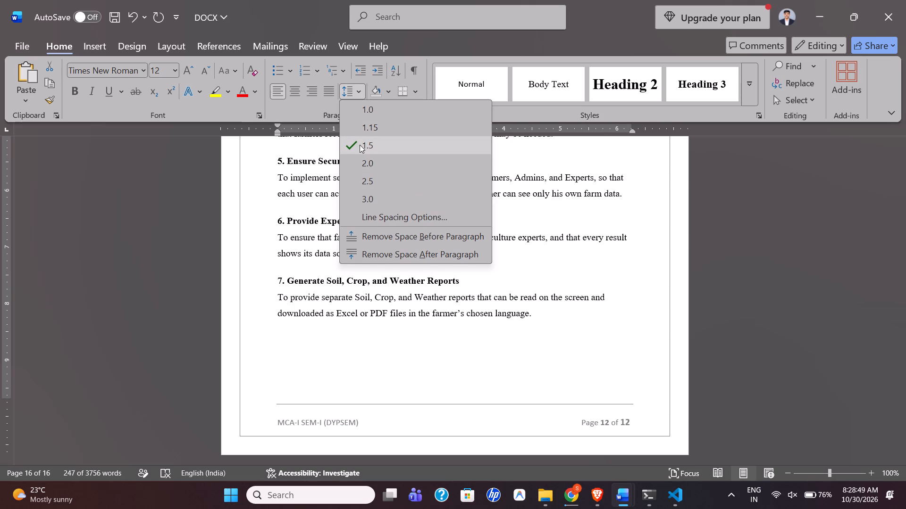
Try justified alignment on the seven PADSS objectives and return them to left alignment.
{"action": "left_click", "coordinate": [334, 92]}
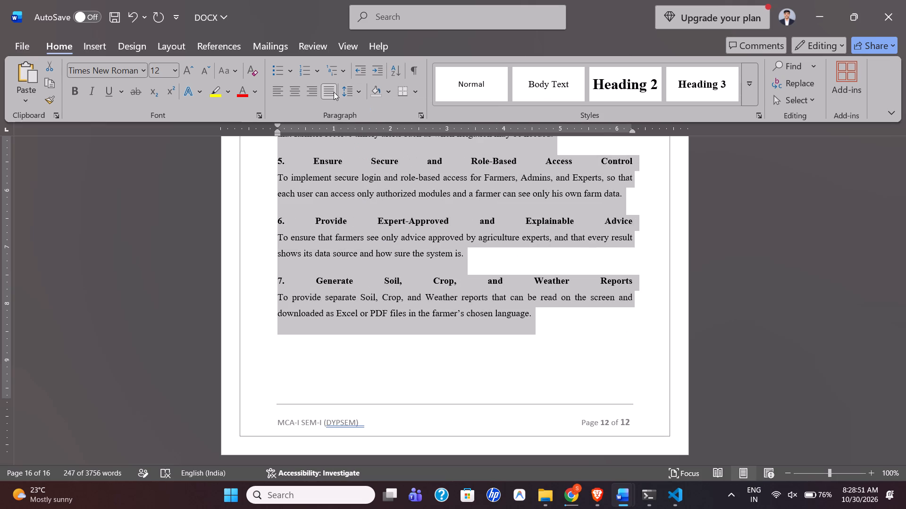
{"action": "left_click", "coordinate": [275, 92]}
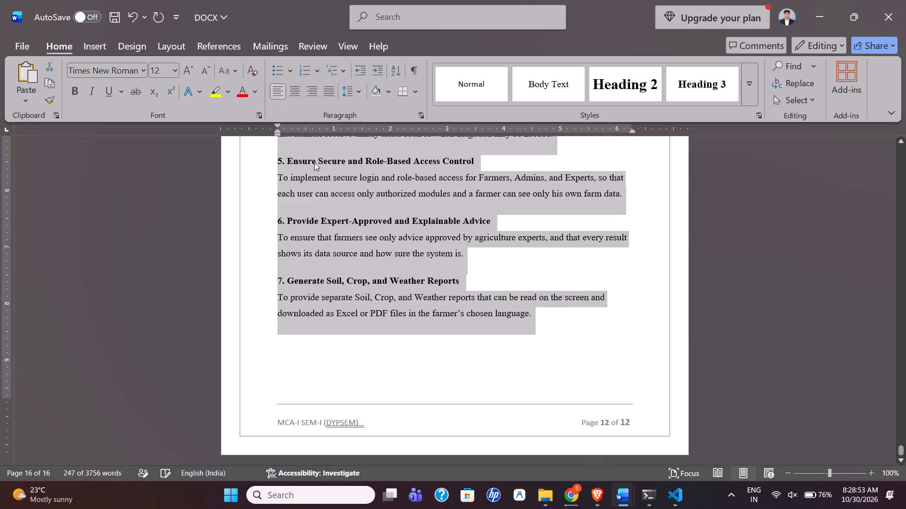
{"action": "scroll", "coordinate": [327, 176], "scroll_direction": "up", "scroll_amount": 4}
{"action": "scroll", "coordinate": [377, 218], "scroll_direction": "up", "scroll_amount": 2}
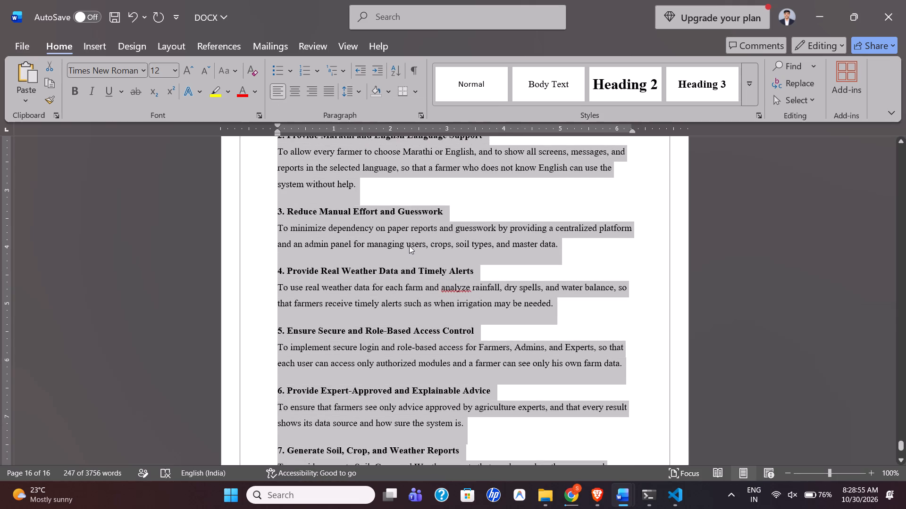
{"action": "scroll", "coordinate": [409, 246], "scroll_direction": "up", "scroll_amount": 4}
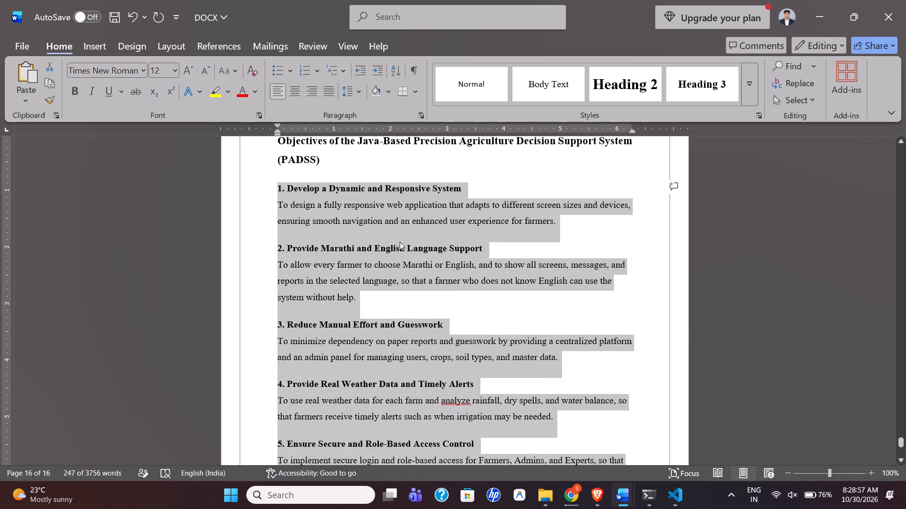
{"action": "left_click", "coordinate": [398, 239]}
Add two blank paragraphs below objective 7 so the cursor sits on a new page.
{"action": "scroll", "coordinate": [398, 239], "scroll_direction": "down", "scroll_amount": 15}
{"action": "left_click", "coordinate": [317, 381]}
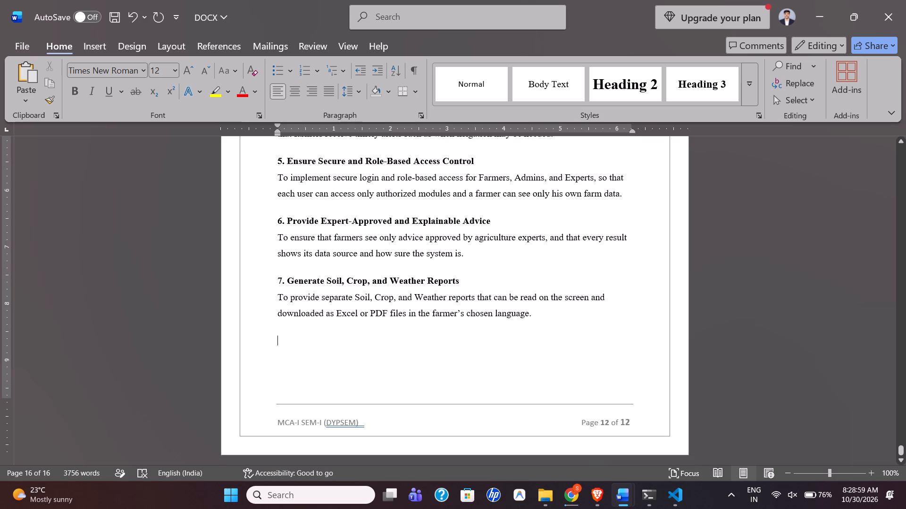
{"action": "key", "text": "Return"}
{"action": "key", "text": "Return"}
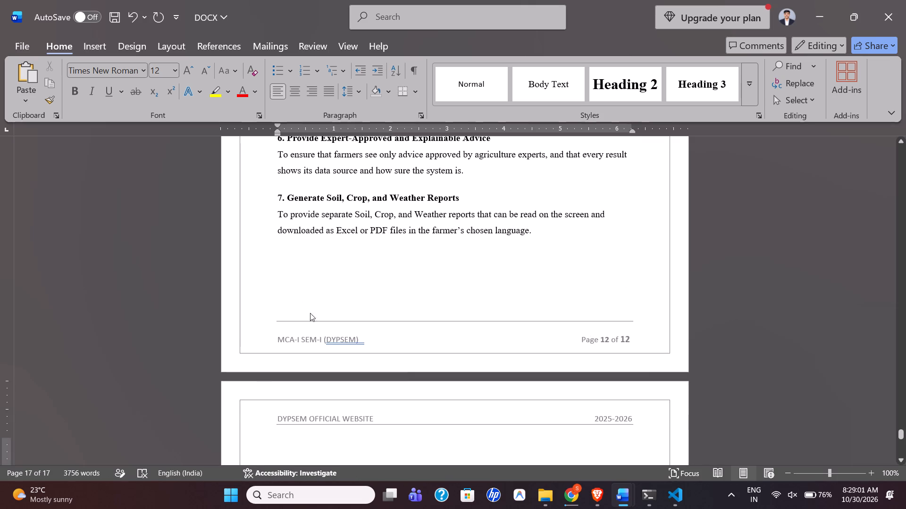
{"action": "scroll", "coordinate": [310, 313], "scroll_direction": "up", "scroll_amount": 18}
{"action": "scroll", "coordinate": [309, 309], "scroll_direction": "down", "scroll_amount": 15}
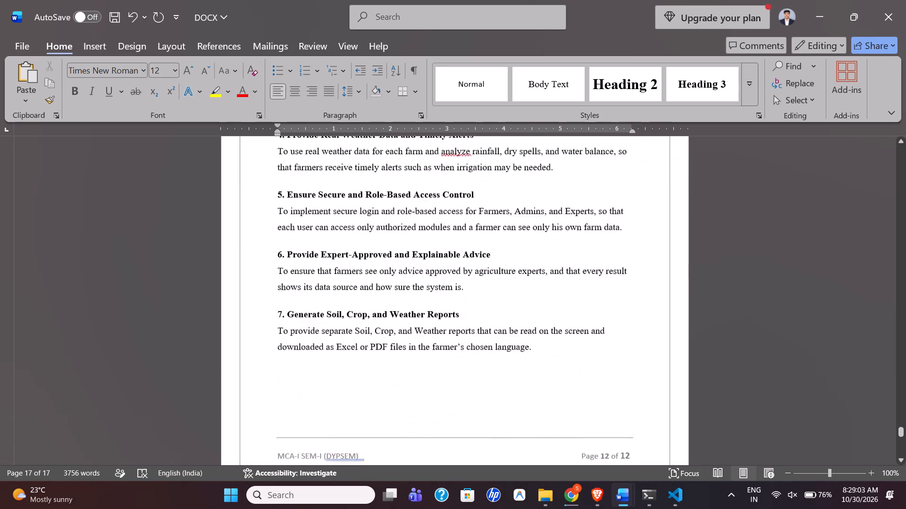
{"action": "scroll", "coordinate": [309, 309], "scroll_direction": "down", "scroll_amount": 9}
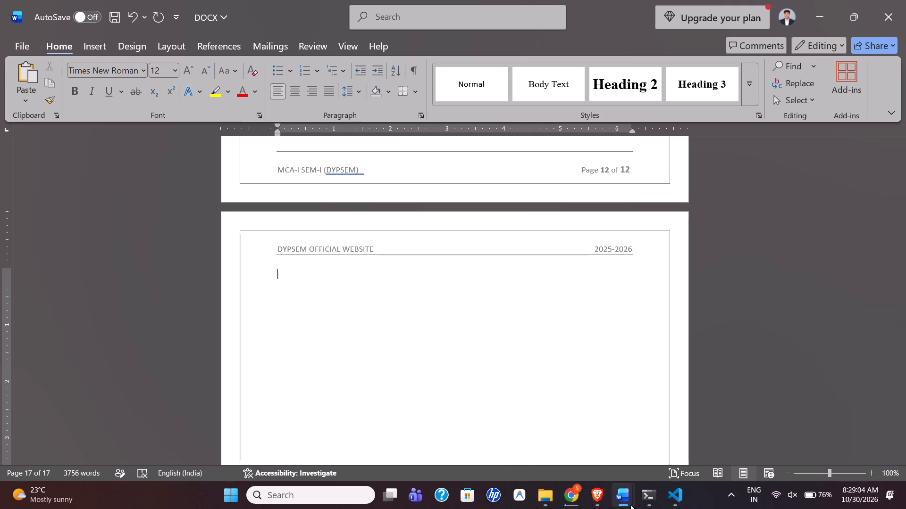
Check the DYPSEM report's objectives and System Modules sections against DOCX's section 2.4 and objectives pages.
{"action": "left_click", "coordinate": [664, 438]}
{"action": "scroll", "coordinate": [348, 355], "scroll_direction": "up", "scroll_amount": 3}
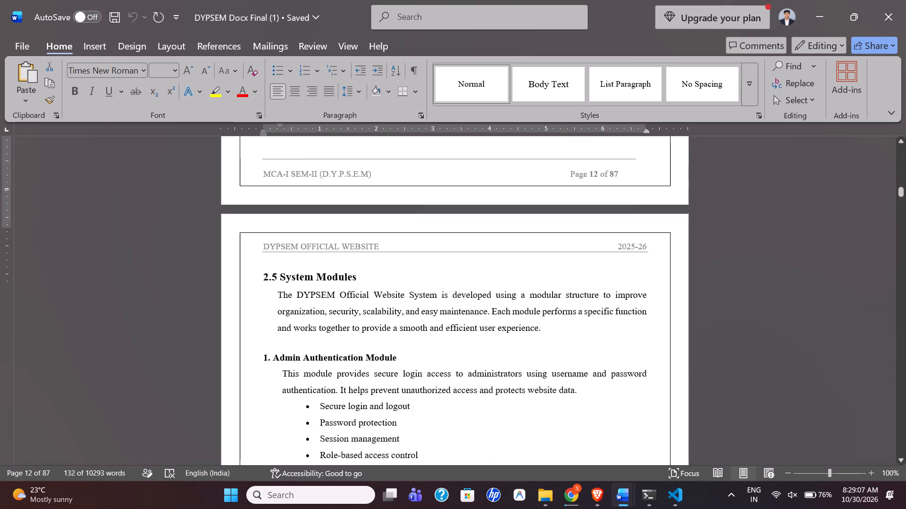
{"action": "scroll", "coordinate": [348, 355], "scroll_direction": "up", "scroll_amount": 20}
{"action": "scroll", "coordinate": [348, 355], "scroll_direction": "up", "scroll_amount": 15}
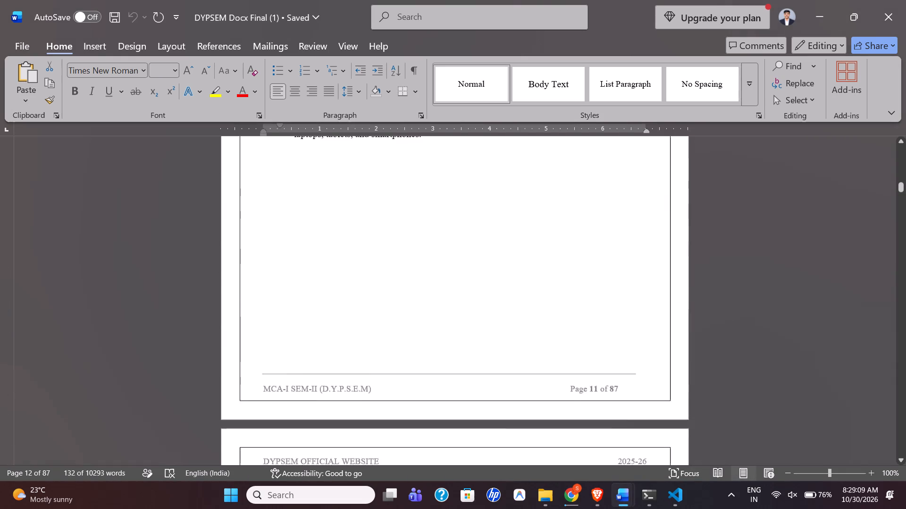
{"action": "scroll", "coordinate": [348, 355], "scroll_direction": "up", "scroll_amount": 8}
{"action": "scroll", "coordinate": [348, 355], "scroll_direction": "down", "scroll_amount": 20}
{"action": "scroll", "coordinate": [348, 355], "scroll_direction": "down", "scroll_amount": 7}
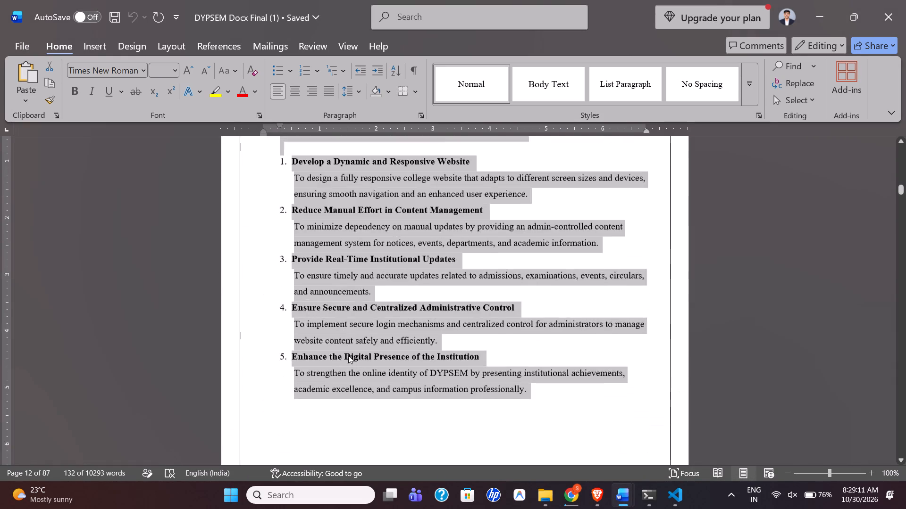
{"action": "scroll", "coordinate": [348, 355], "scroll_direction": "down", "scroll_amount": 20}
{"action": "scroll", "coordinate": [348, 355], "scroll_direction": "down", "scroll_amount": 7}
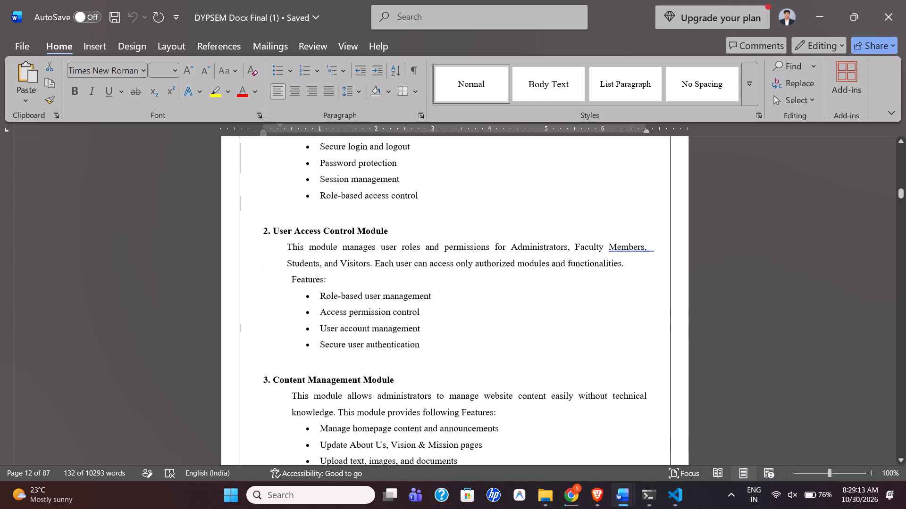
{"action": "scroll", "coordinate": [348, 355], "scroll_direction": "up", "scroll_amount": 4}
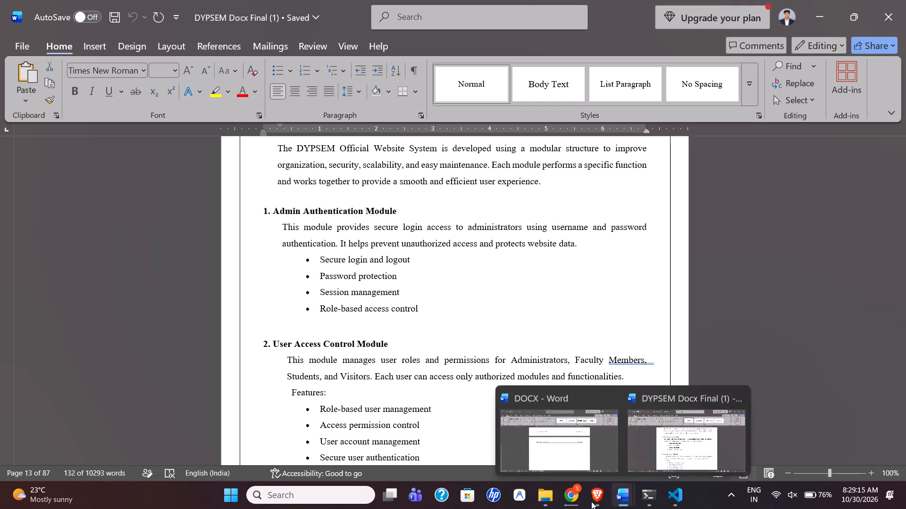
{"action": "left_click", "coordinate": [562, 445]}
{"action": "scroll", "coordinate": [397, 330], "scroll_direction": "up", "scroll_amount": 12}
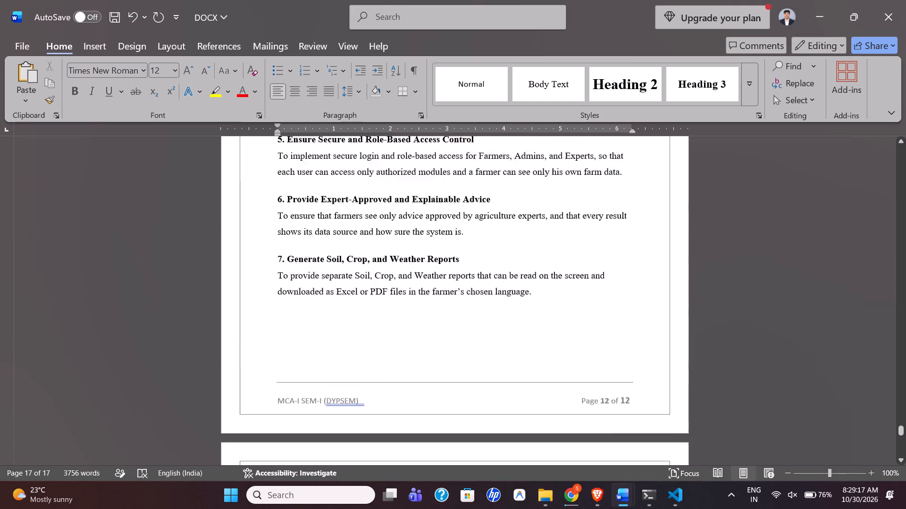
{"action": "scroll", "coordinate": [397, 330], "scroll_direction": "up", "scroll_amount": 7}
{"action": "scroll", "coordinate": [397, 330], "scroll_direction": "up", "scroll_amount": 20}
{"action": "scroll", "coordinate": [397, 330], "scroll_direction": "up", "scroll_amount": 9}
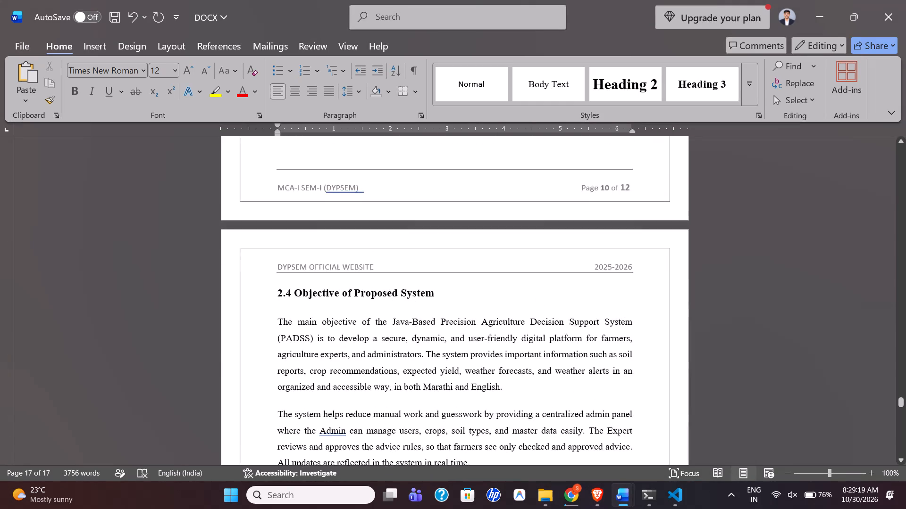
{"action": "scroll", "coordinate": [397, 330], "scroll_direction": "down", "scroll_amount": 20}
{"action": "scroll", "coordinate": [397, 330], "scroll_direction": "down", "scroll_amount": 20}
{"action": "scroll", "coordinate": [397, 330], "scroll_direction": "down", "scroll_amount": 7}
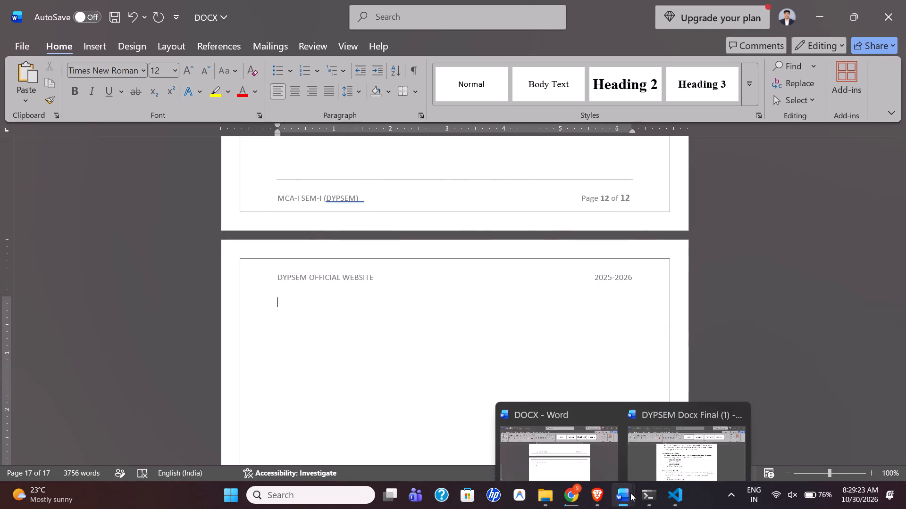
{"action": "left_click", "coordinate": [666, 443]}
{"action": "scroll", "coordinate": [405, 320], "scroll_direction": "up", "scroll_amount": 8}
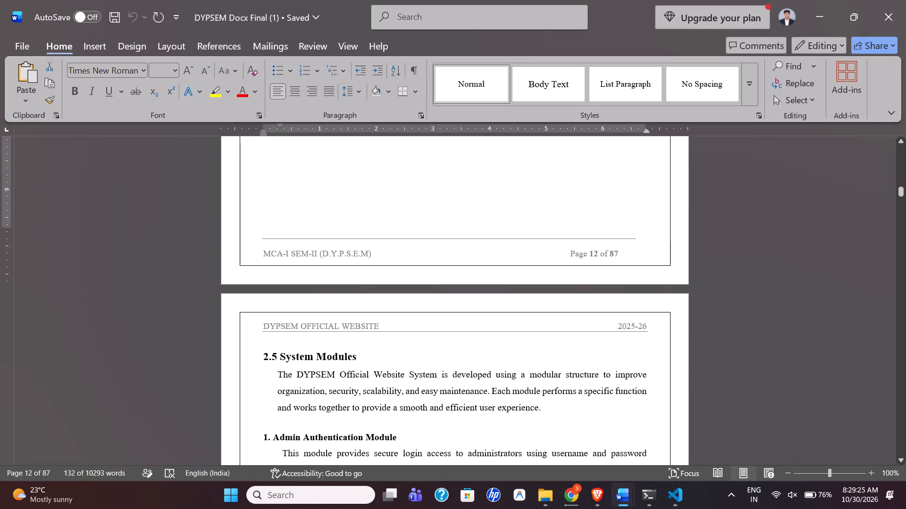
{"action": "left_click", "coordinate": [259, 359]}
{"action": "left_click_drag", "start_coordinate": [259, 359], "coordinate": [314, 388]}
{"action": "scroll", "coordinate": [314, 388], "scroll_direction": "down", "scroll_amount": 17}
{"action": "scroll", "coordinate": [314, 388], "scroll_direction": "down", "scroll_amount": 17}
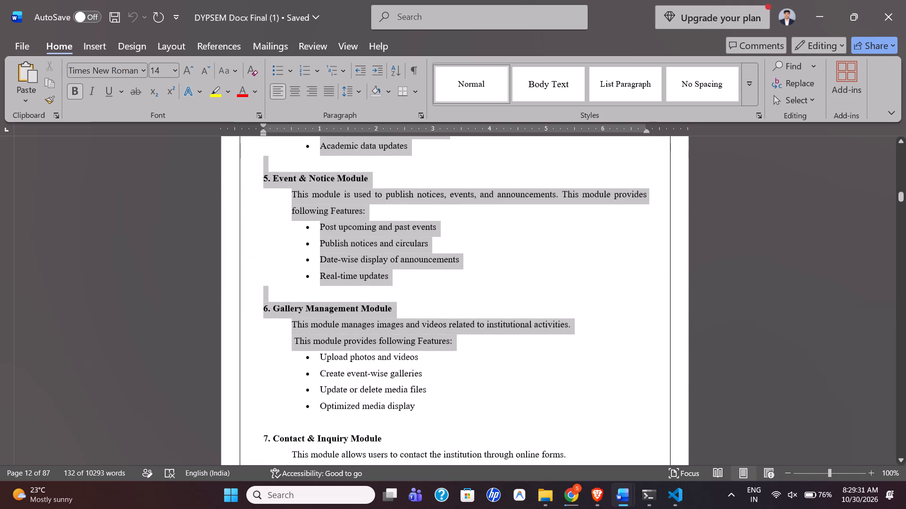
{"action": "left_click_drag", "start_coordinate": [314, 388], "coordinate": [311, 385]}
{"action": "scroll", "coordinate": [314, 388], "scroll_direction": "down", "scroll_amount": 18}
{"action": "scroll", "coordinate": [311, 385], "scroll_direction": "down", "scroll_amount": 11}
{"action": "scroll", "coordinate": [311, 385], "scroll_direction": "up", "scroll_amount": 2}
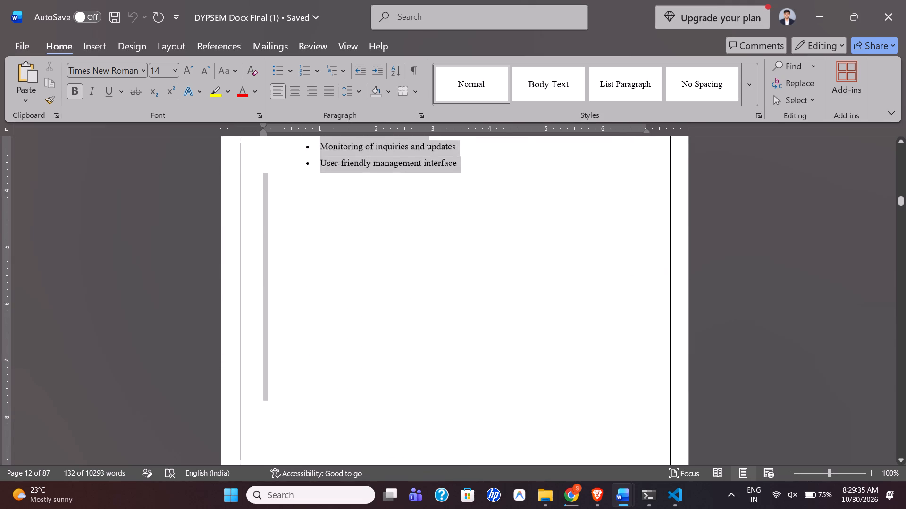
{"action": "scroll", "coordinate": [311, 385], "scroll_direction": "up", "scroll_amount": 2}
{"action": "left_click_drag", "start_coordinate": [311, 385], "coordinate": [455, 280]}
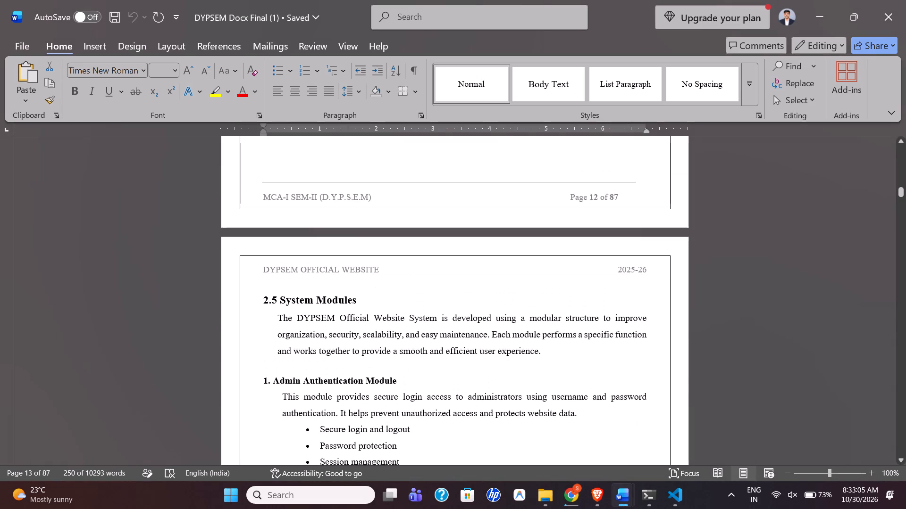
{"action": "scroll", "coordinate": [265, 311], "scroll_direction": "down", "scroll_amount": 2}
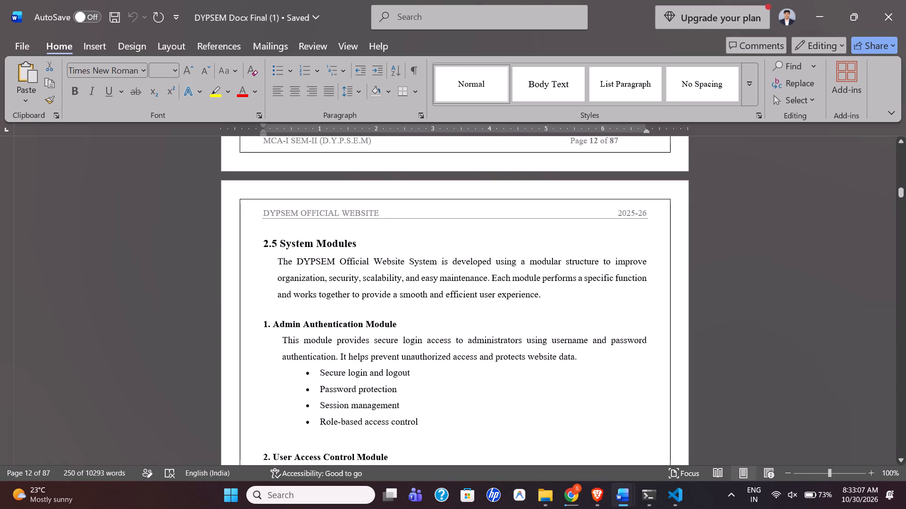
{"action": "scroll", "coordinate": [302, 263], "scroll_direction": "down", "scroll_amount": 6}
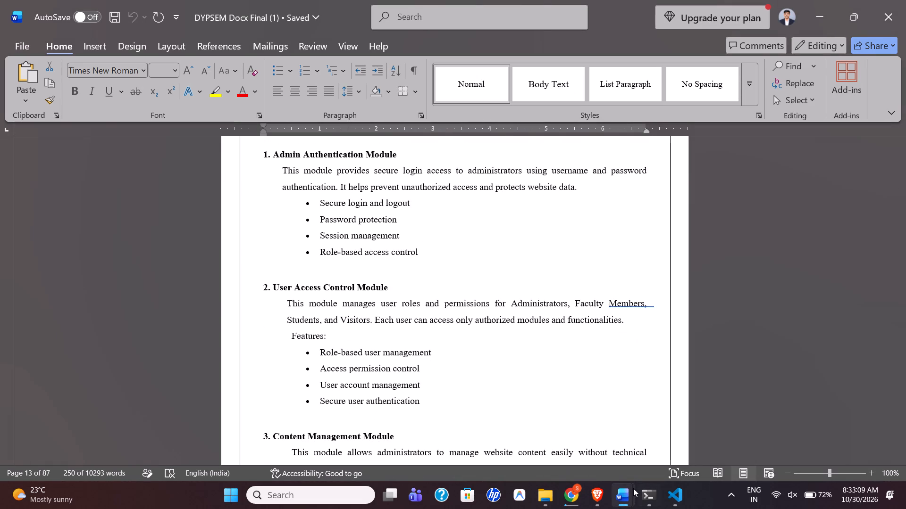
Switch to DOCX and paste the adapted System User section on the blank page after section 2.5.
{"action": "left_click", "coordinate": [551, 431]}
{"action": "left_click", "coordinate": [333, 363]}
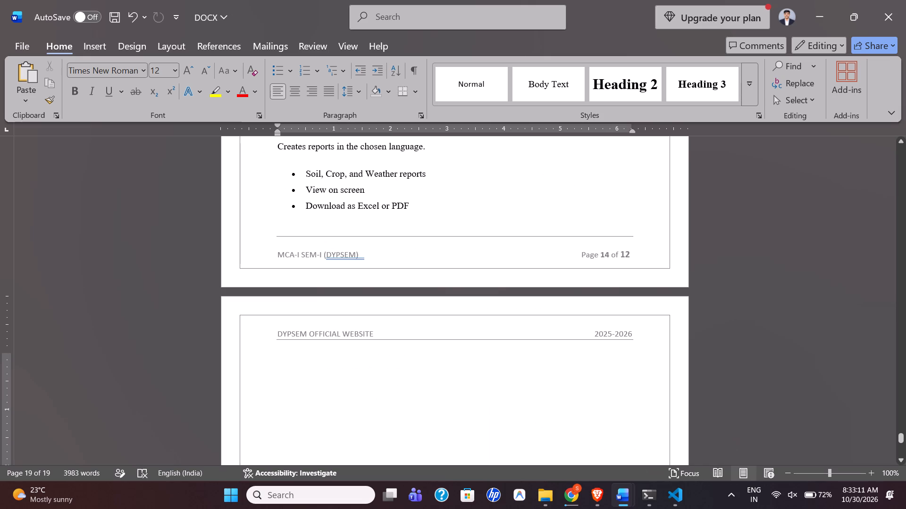
{"action": "key", "text": "ctrl+v"}
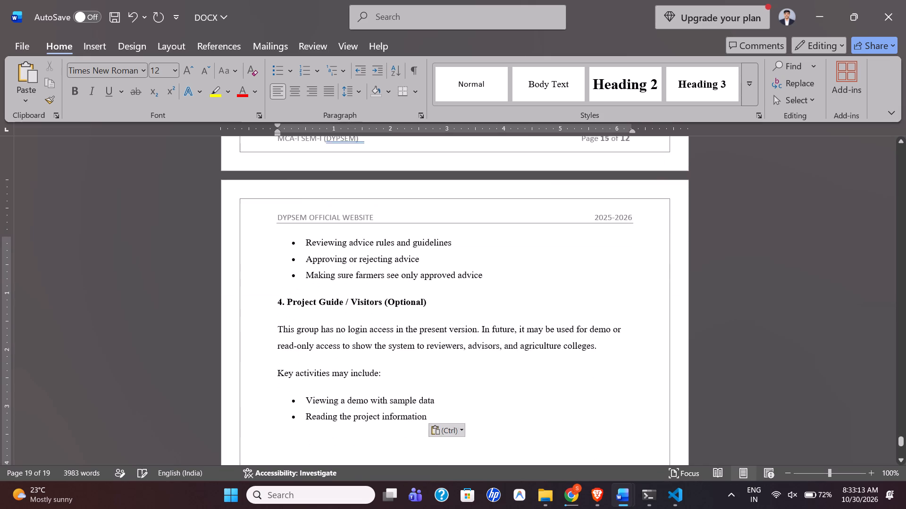
Look back through section 2.5 in DOCX and check the font size of the "2.5 System Modules" heading.
{"action": "scroll", "coordinate": [333, 363], "scroll_direction": "up", "scroll_amount": 20}
{"action": "scroll", "coordinate": [333, 363], "scroll_direction": "up", "scroll_amount": 16}
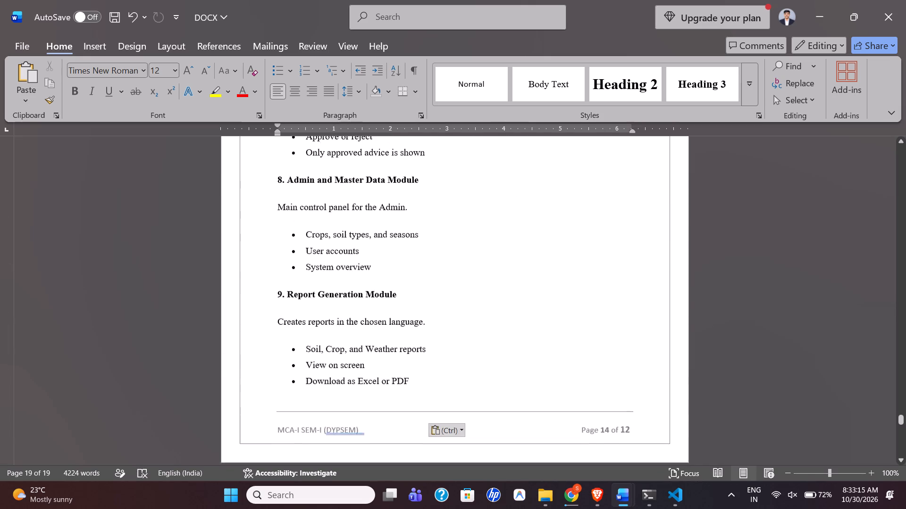
{"action": "scroll", "coordinate": [333, 363], "scroll_direction": "up", "scroll_amount": 11}
{"action": "scroll", "coordinate": [333, 363], "scroll_direction": "up", "scroll_amount": 19}
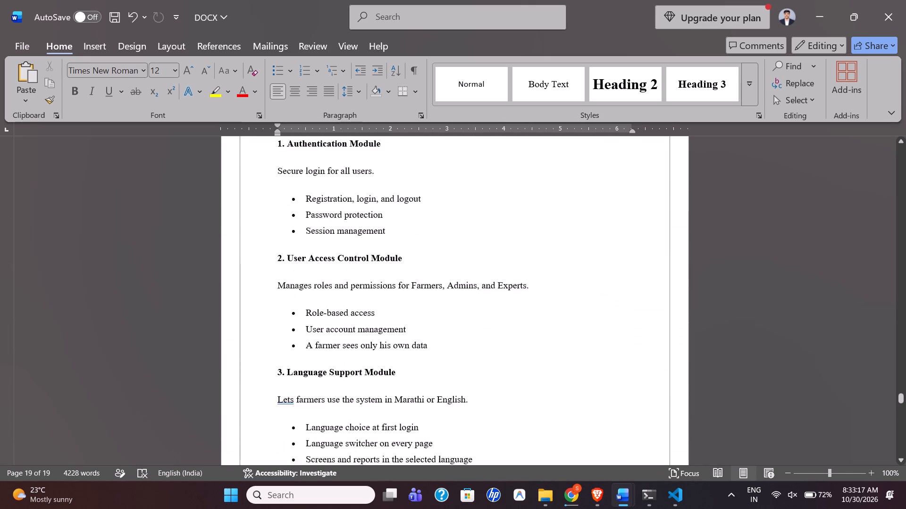
{"action": "scroll", "coordinate": [333, 363], "scroll_direction": "up", "scroll_amount": 7}
{"action": "scroll", "coordinate": [333, 363], "scroll_direction": "down", "scroll_amount": 7}
{"action": "scroll", "coordinate": [333, 363], "scroll_direction": "up", "scroll_amount": 6}
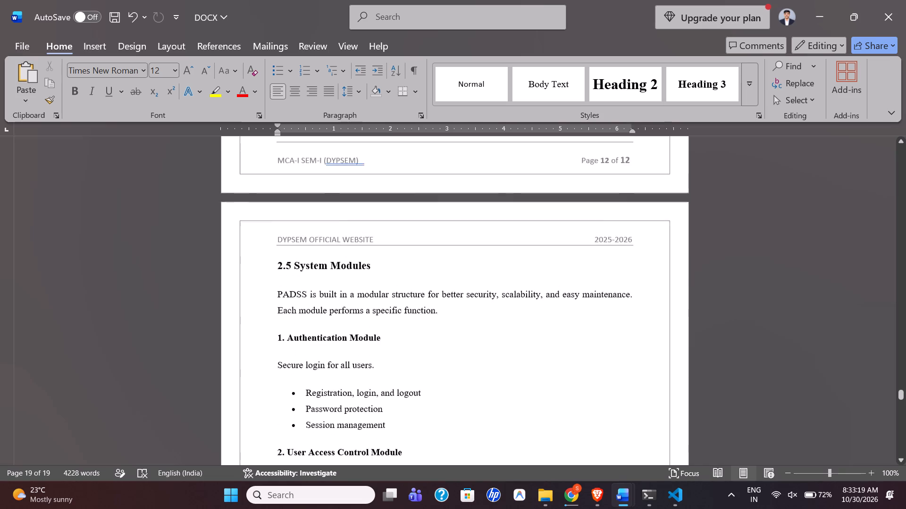
{"action": "scroll", "coordinate": [333, 363], "scroll_direction": "up", "scroll_amount": 1}
{"action": "left_click", "coordinate": [352, 302]}
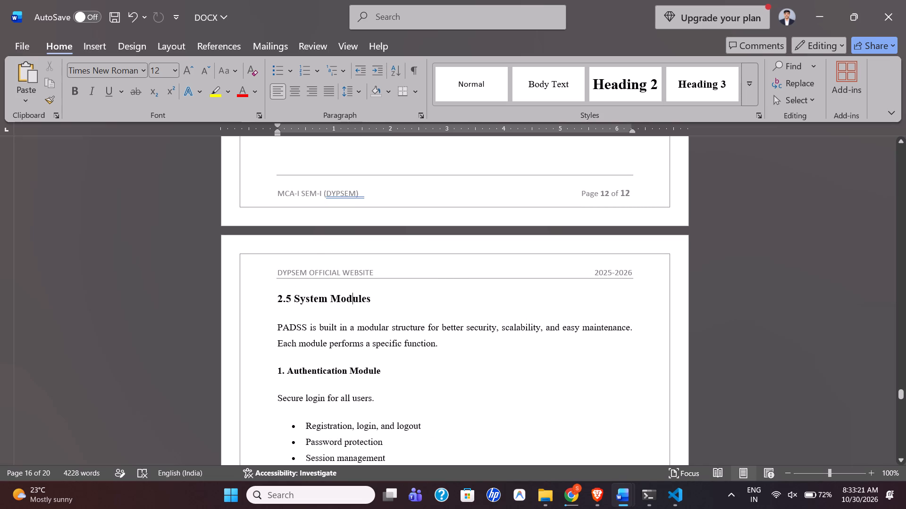
Increase the font size of the "2.6 System User" heading by one size, matching the "2.5 System Modules" heading.
{"action": "scroll", "coordinate": [348, 302], "scroll_direction": "down", "scroll_amount": 20}
{"action": "scroll", "coordinate": [348, 302], "scroll_direction": "down", "scroll_amount": 18}
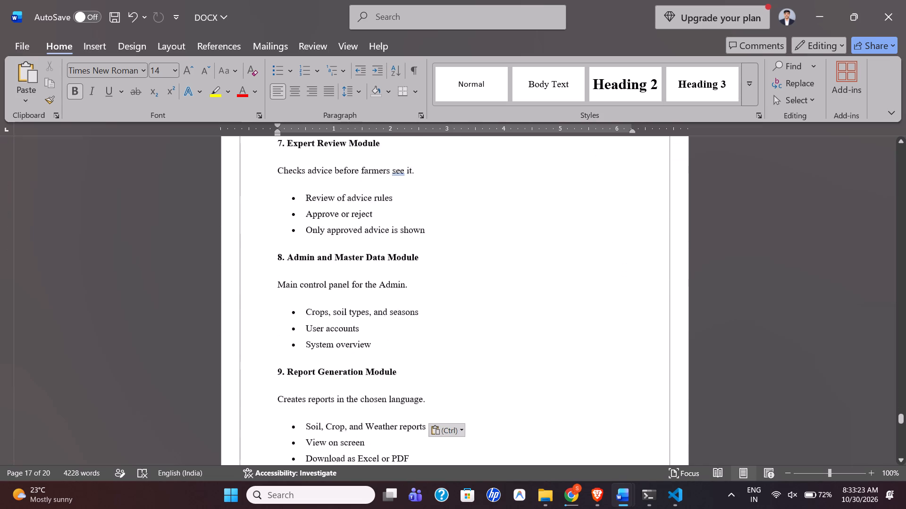
{"action": "scroll", "coordinate": [348, 302], "scroll_direction": "down", "scroll_amount": 10}
{"action": "left_click_drag", "start_coordinate": [364, 284], "coordinate": [268, 288]}
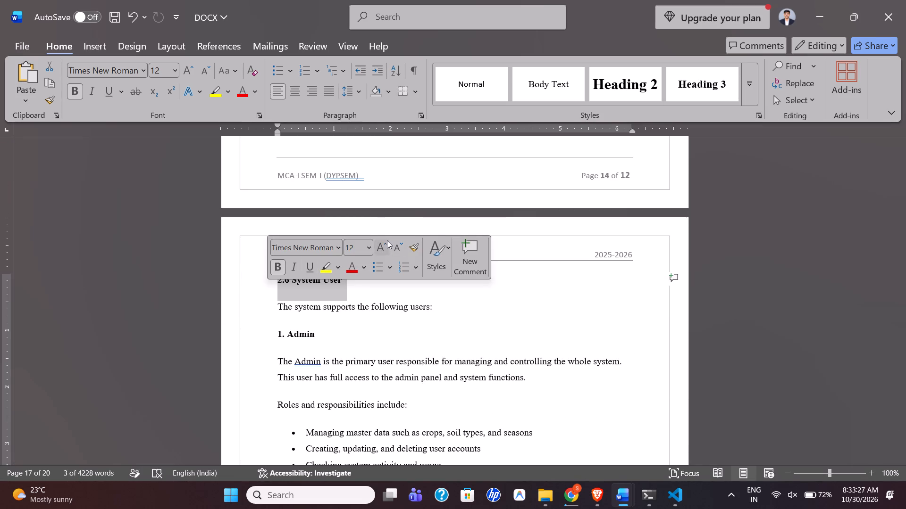
{"action": "left_click", "coordinate": [387, 240]}
{"action": "left_click", "coordinate": [343, 308]}
Justify the System User text from "The system supports the following users:" through the "Reading the project information" bullet.
{"action": "scroll", "coordinate": [371, 329], "scroll_direction": "down", "scroll_amount": 3}
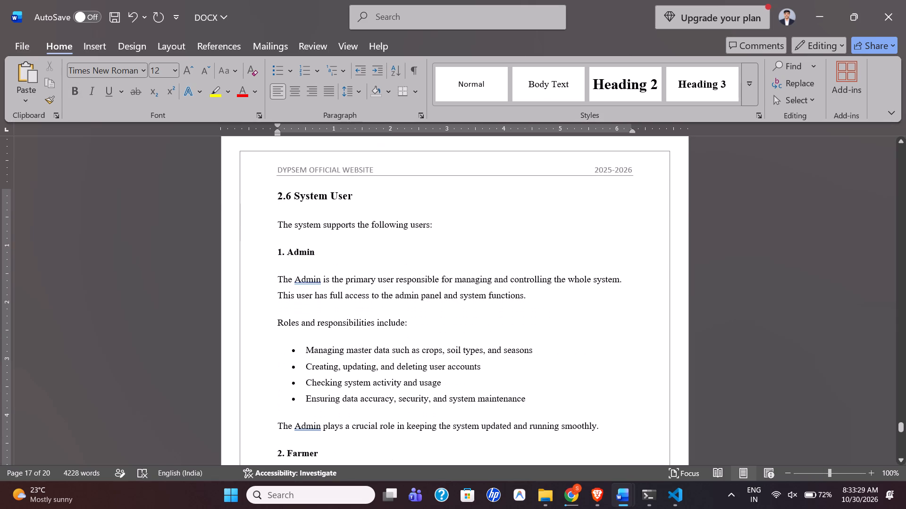
{"action": "left_click", "coordinate": [303, 245]}
{"action": "scroll", "coordinate": [302, 245], "scroll_direction": "down", "scroll_amount": 4}
{"action": "scroll", "coordinate": [302, 245], "scroll_direction": "up", "scroll_amount": 3}
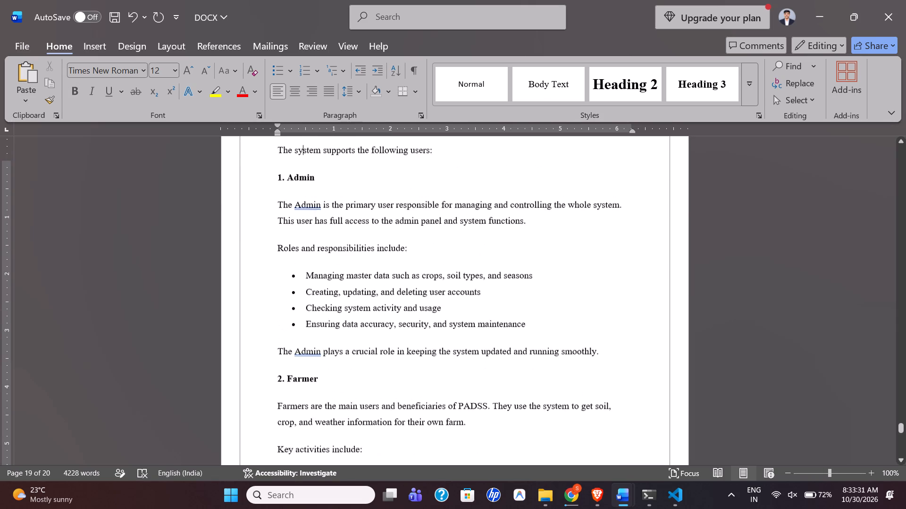
{"action": "left_click", "coordinate": [278, 196]}
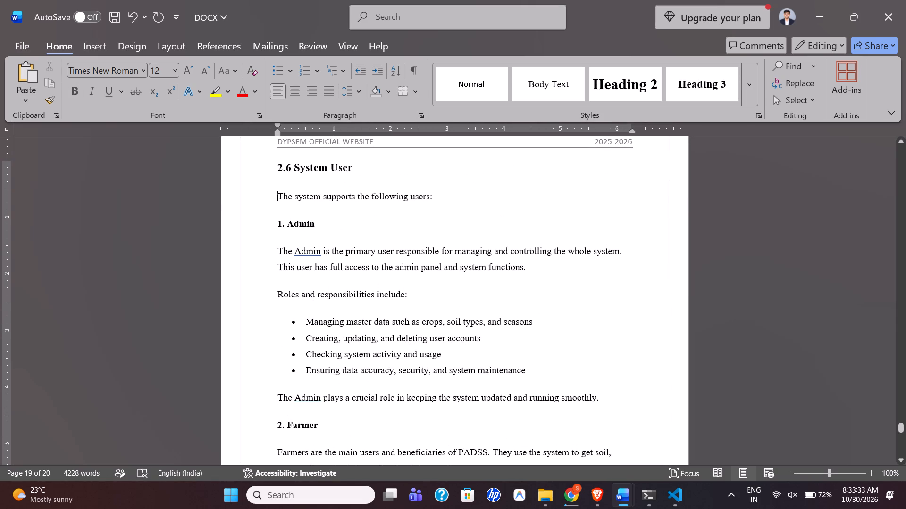
{"action": "left_click_drag", "start_coordinate": [278, 196], "coordinate": [312, 291]}
{"action": "scroll", "coordinate": [312, 291], "scroll_direction": "down", "scroll_amount": 18}
{"action": "scroll", "coordinate": [312, 291], "scroll_direction": "down", "scroll_amount": 11}
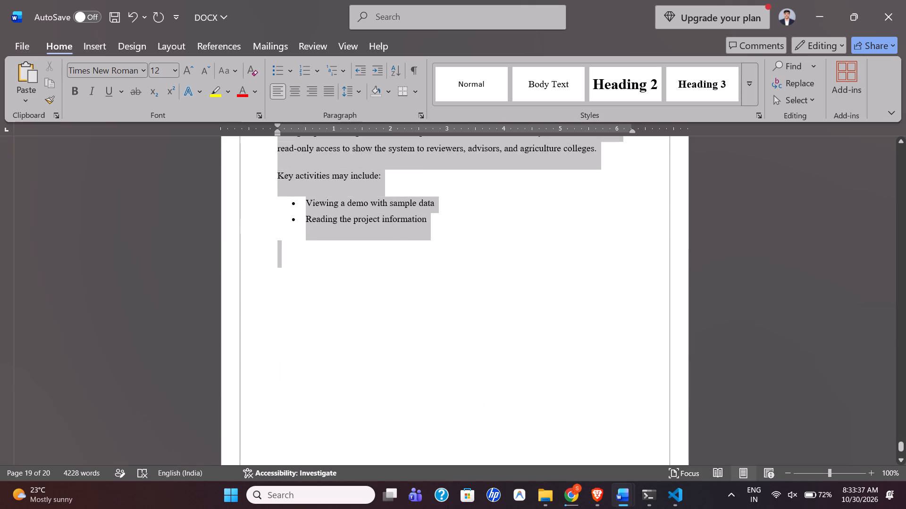
{"action": "left_click_drag", "start_coordinate": [312, 291], "coordinate": [479, 202]}
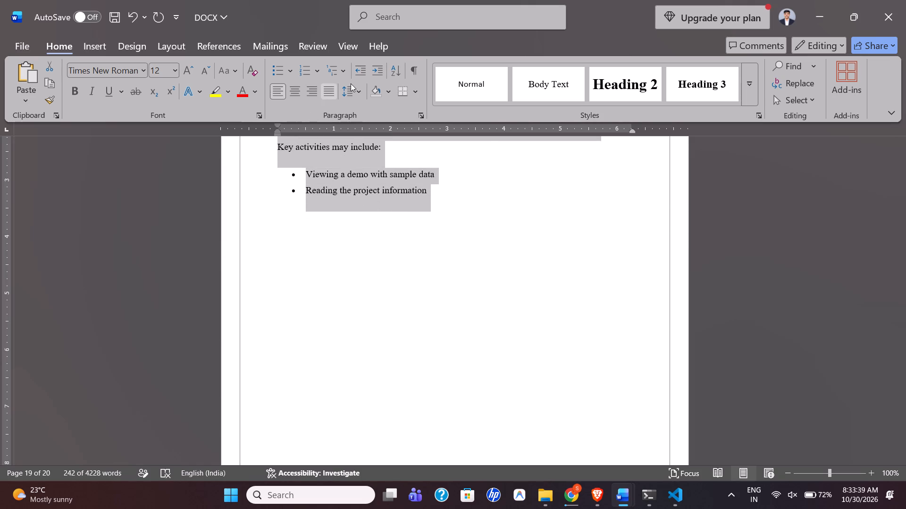
{"action": "left_click", "coordinate": [354, 88]}
{"action": "left_click", "coordinate": [327, 93]}
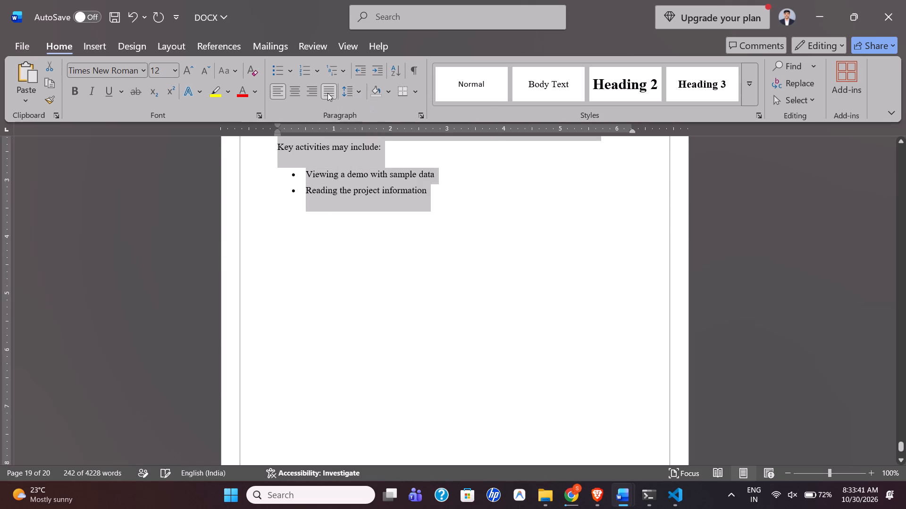
Review the justified System User section from its 2.6 heading through the Admin, Farmer and Expert parts for layout and page breaks.
{"action": "scroll", "coordinate": [404, 248], "scroll_direction": "up", "scroll_amount": 19}
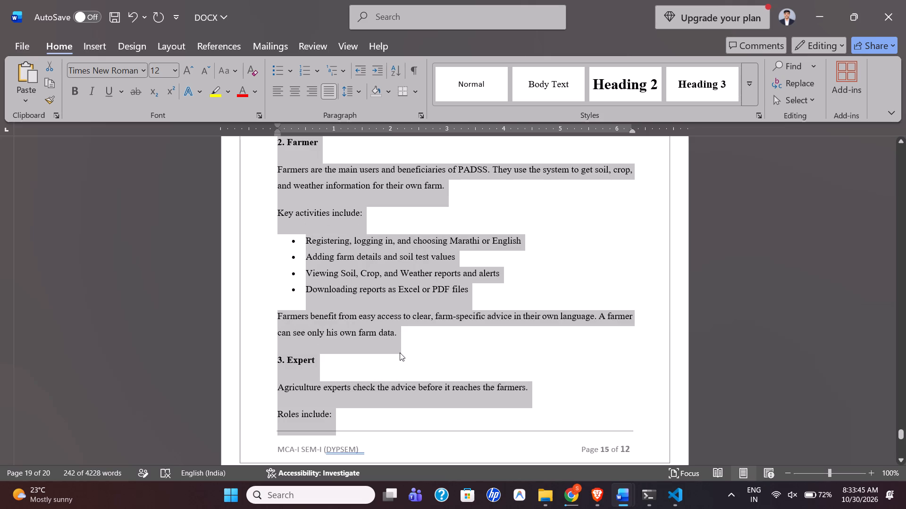
{"action": "scroll", "coordinate": [400, 353], "scroll_direction": "up", "scroll_amount": 18}
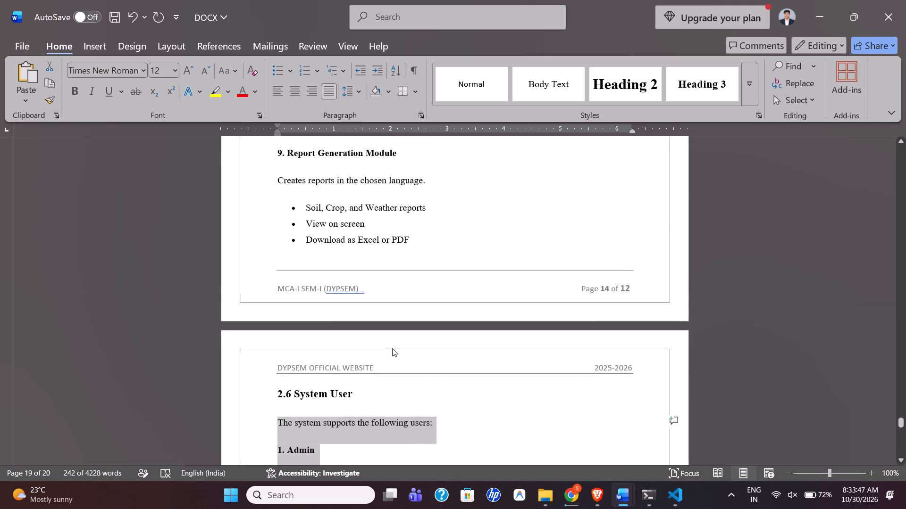
{"action": "scroll", "coordinate": [392, 348], "scroll_direction": "down", "scroll_amount": 5}
{"action": "left_click", "coordinate": [364, 257]}
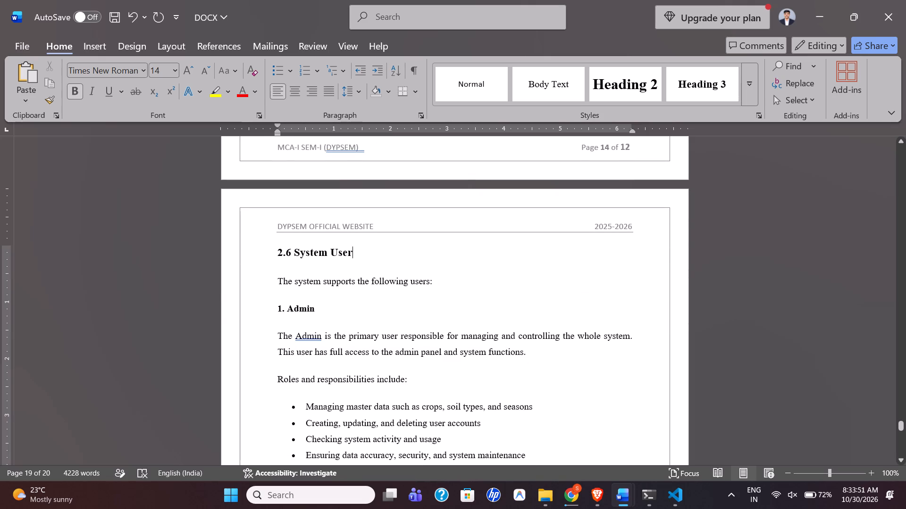
{"action": "scroll", "coordinate": [379, 279], "scroll_direction": "down", "scroll_amount": 6}
{"action": "scroll", "coordinate": [379, 279], "scroll_direction": "up", "scroll_amount": 5}
{"action": "scroll", "coordinate": [379, 279], "scroll_direction": "down", "scroll_amount": 9}
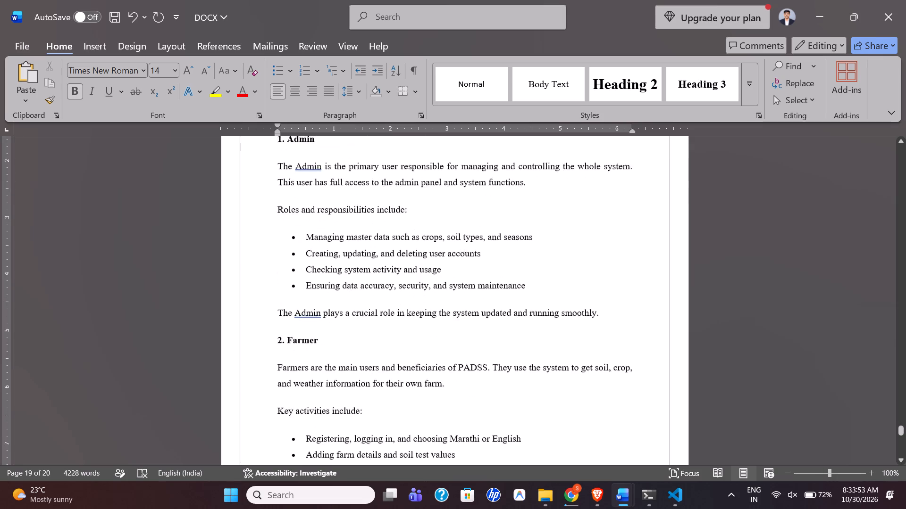
{"action": "scroll", "coordinate": [379, 279], "scroll_direction": "down", "scroll_amount": 10}
{"action": "scroll", "coordinate": [379, 279], "scroll_direction": "up", "scroll_amount": 4}
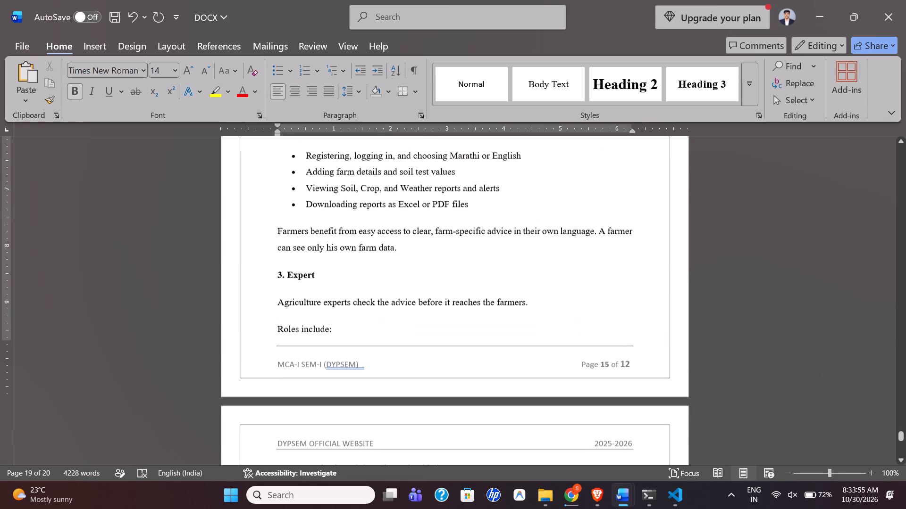
Add three blank lines after "A farmer can see only his own farm data." to push "3. Expert" onto the following page.
{"action": "left_click", "coordinate": [411, 248]}
{"action": "key", "text": "Return"}
{"action": "key", "text": "Return"}
{"action": "key", "text": "Return"}
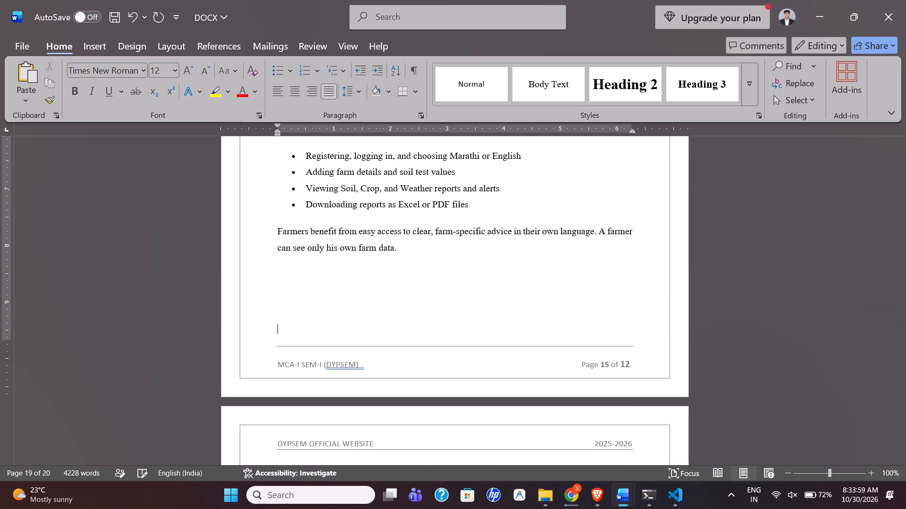
Insert blank lines below the "Reading the project information" bullet to start a new page, and place the cursor on that page's first line.
{"action": "scroll", "coordinate": [411, 248], "scroll_direction": "down", "scroll_amount": 17}
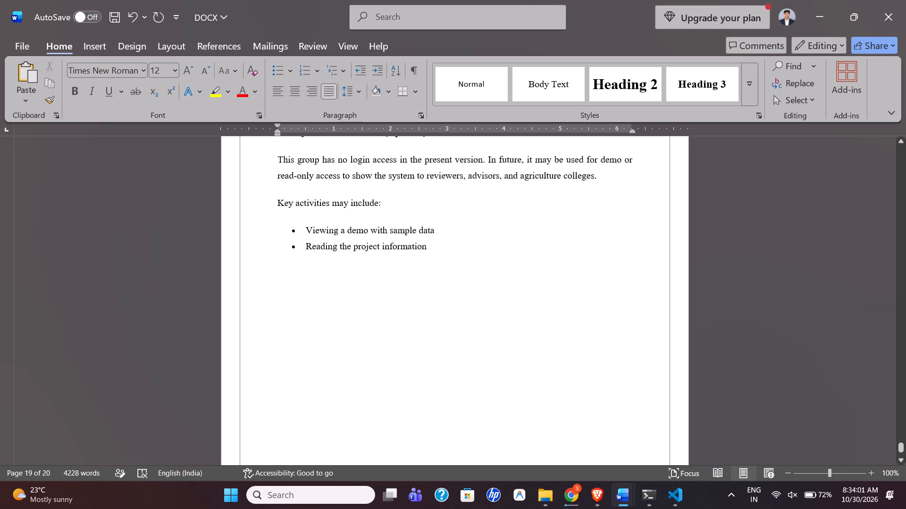
{"action": "scroll", "coordinate": [412, 251], "scroll_direction": "up", "scroll_amount": 5}
{"action": "scroll", "coordinate": [412, 251], "scroll_direction": "down", "scroll_amount": 19}
{"action": "scroll", "coordinate": [412, 261], "scroll_direction": "up", "scroll_amount": 1}
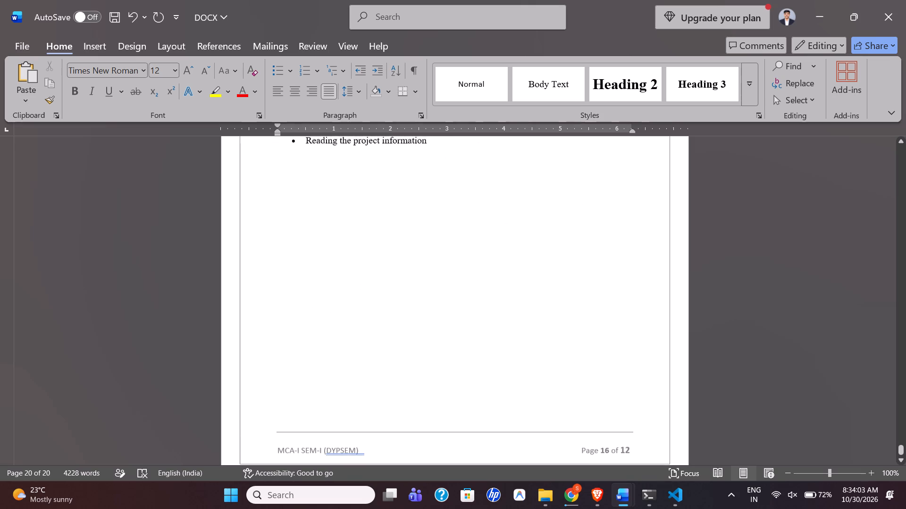
{"action": "left_click", "coordinate": [305, 398]}
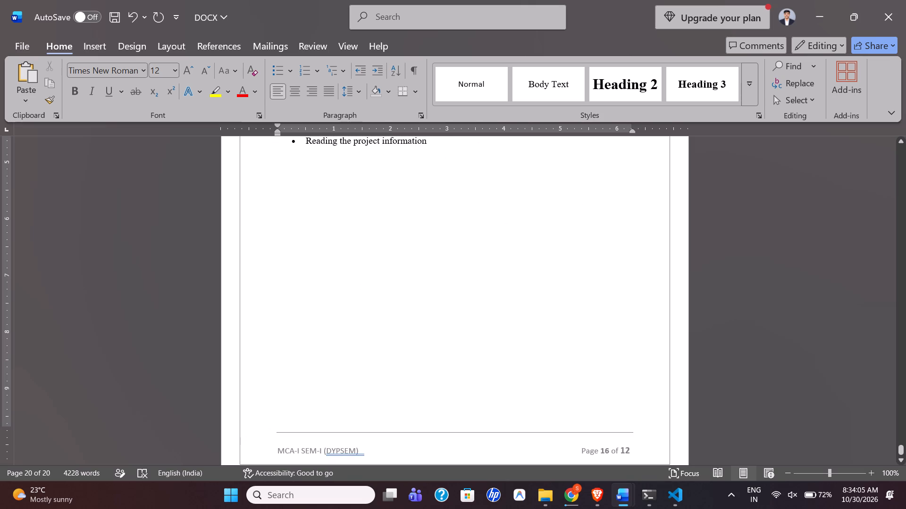
{"action": "key", "text": "Return"}
{"action": "key", "text": "Return"}
{"action": "key", "text": "Return"}
{"action": "key", "text": "Return"}
{"action": "key", "text": "Return"}
{"action": "key", "text": "Return"}
{"action": "key", "text": "Return"}
{"action": "key", "text": "Return"}
{"action": "key", "text": "Return"}
{"action": "key", "text": "Return"}
{"action": "key", "text": "Return"}
{"action": "key", "text": "Return"}
{"action": "key", "text": "Return"}
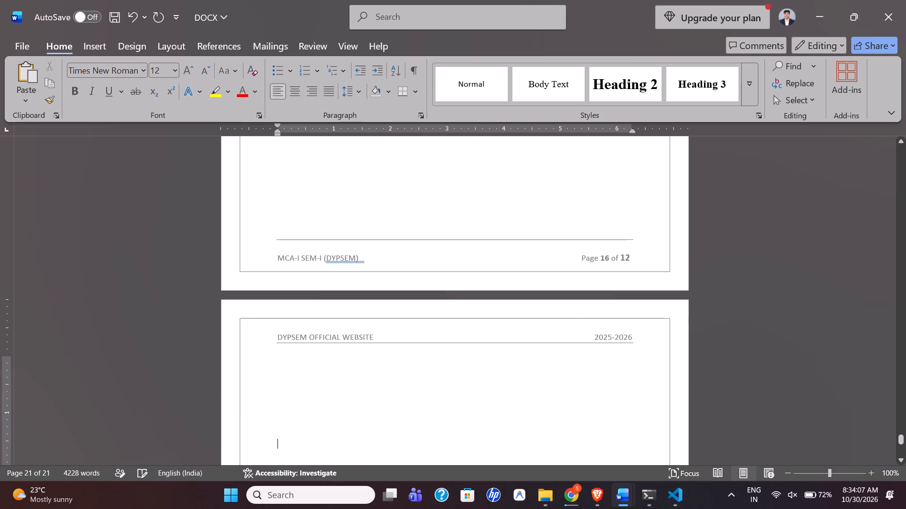
{"action": "key", "text": "Up"}
{"action": "key", "text": "Up"}
{"action": "key", "text": "Up"}
{"action": "key", "text": "Up"}
{"action": "key", "text": "Down"}
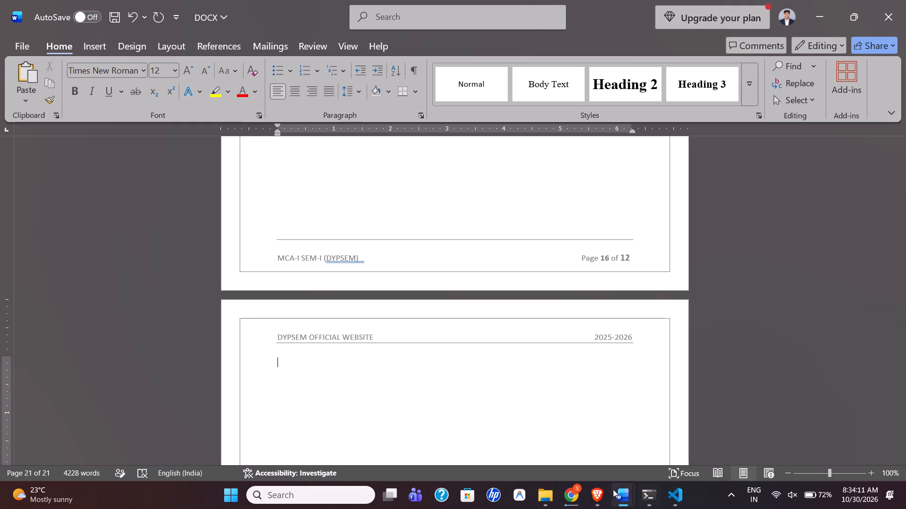
Switch to DYPSEM Docx Final (1) and copy the "3.1 Data Flow Diagram:" heading that follows the system user section.
{"action": "left_click", "coordinate": [654, 453]}
{"action": "scroll", "coordinate": [151, 287], "scroll_direction": "up", "scroll_amount": 4}
{"action": "scroll", "coordinate": [151, 287], "scroll_direction": "down", "scroll_amount": 6}
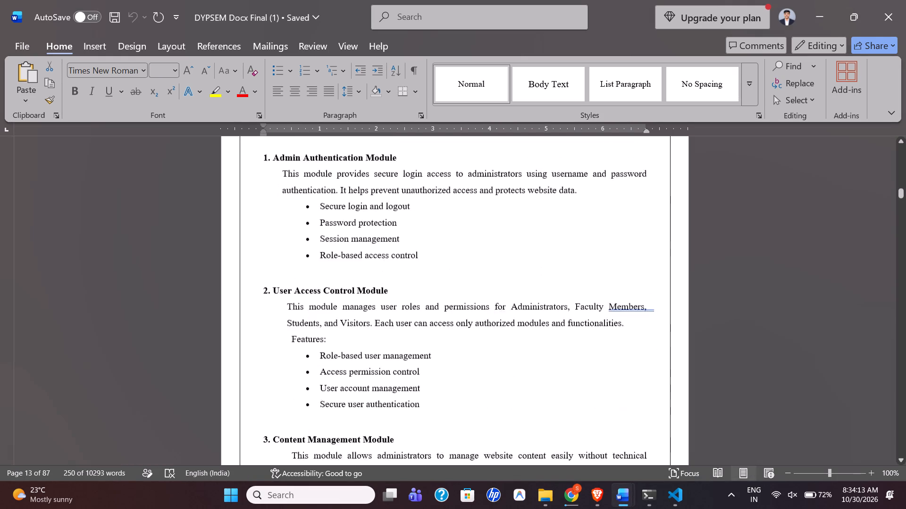
{"action": "scroll", "coordinate": [151, 287], "scroll_direction": "down", "scroll_amount": 13}
{"action": "scroll", "coordinate": [475, 283], "scroll_direction": "down", "scroll_amount": 12}
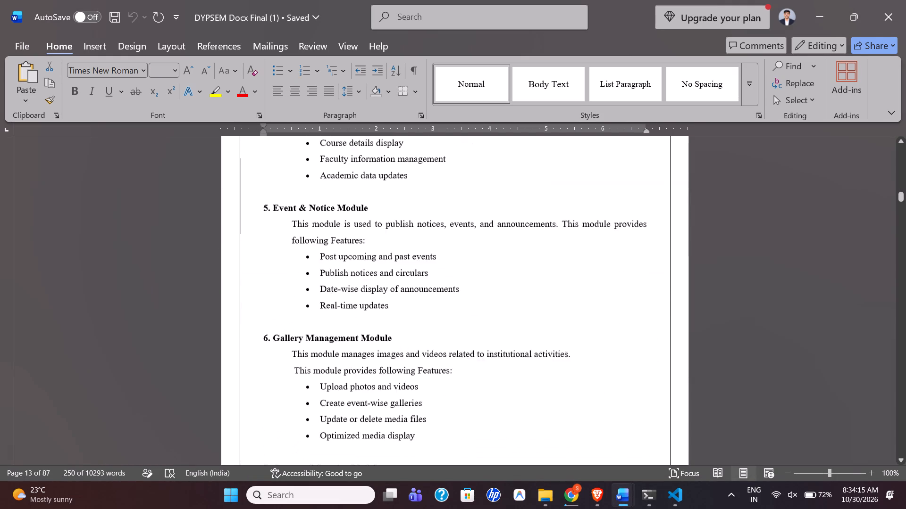
{"action": "scroll", "coordinate": [470, 283], "scroll_direction": "down", "scroll_amount": 13}
{"action": "scroll", "coordinate": [470, 283], "scroll_direction": "down", "scroll_amount": 15}
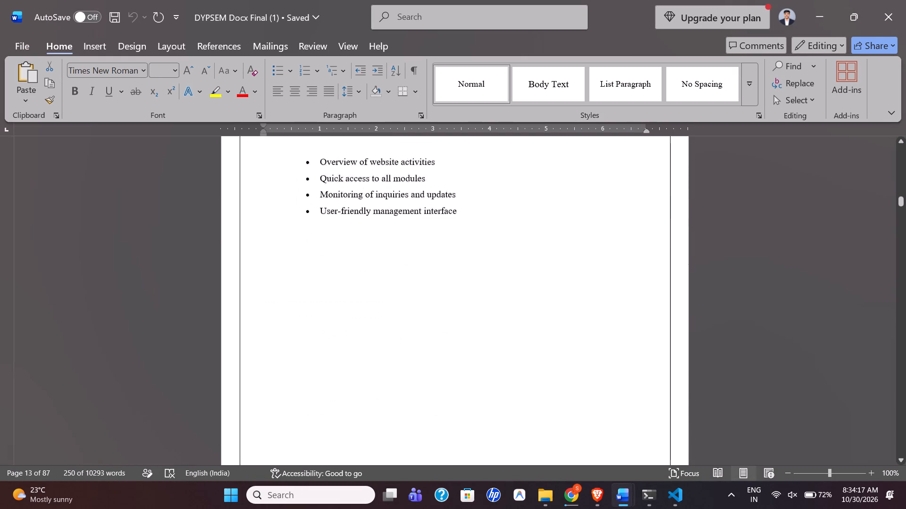
{"action": "scroll", "coordinate": [467, 282], "scroll_direction": "down", "scroll_amount": 7}
{"action": "scroll", "coordinate": [395, 309], "scroll_direction": "down", "scroll_amount": 20}
{"action": "scroll", "coordinate": [395, 309], "scroll_direction": "down", "scroll_amount": 3}
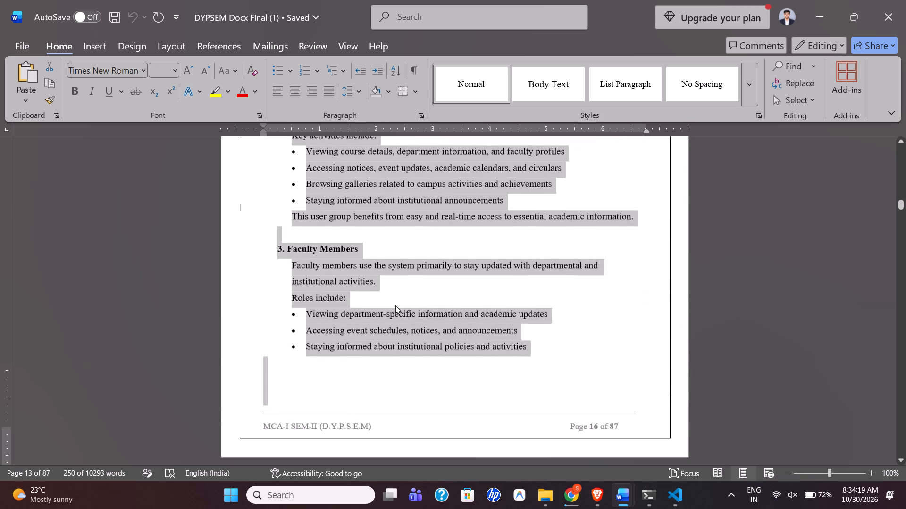
{"action": "scroll", "coordinate": [395, 305], "scroll_direction": "down", "scroll_amount": 2}
{"action": "scroll", "coordinate": [395, 305], "scroll_direction": "down", "scroll_amount": 20}
{"action": "scroll", "coordinate": [395, 305], "scroll_direction": "down", "scroll_amount": 2}
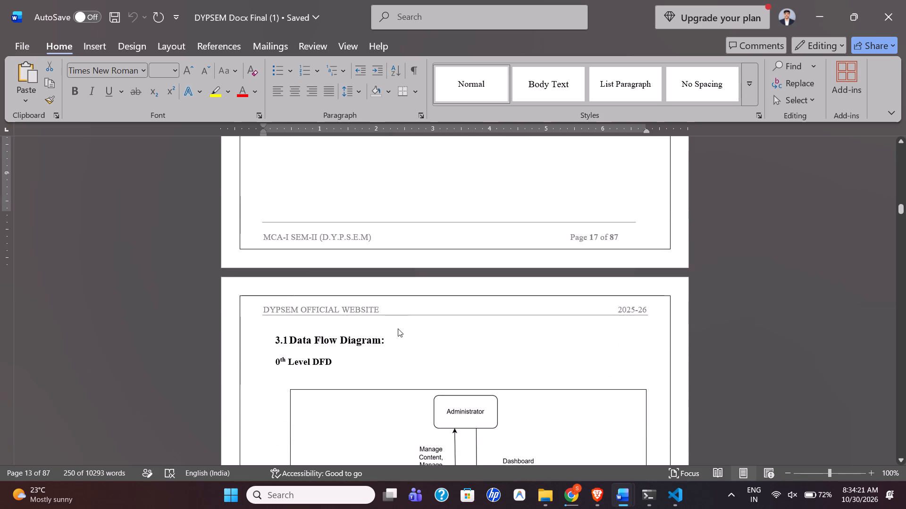
{"action": "left_click", "coordinate": [398, 328]}
{"action": "left_click_drag", "start_coordinate": [401, 340], "coordinate": [276, 341]}
{"action": "key", "text": "ctrl+c"}
{"action": "key", "text": "ctrl+c"}
{"action": "key", "text": "ctrl+c"}
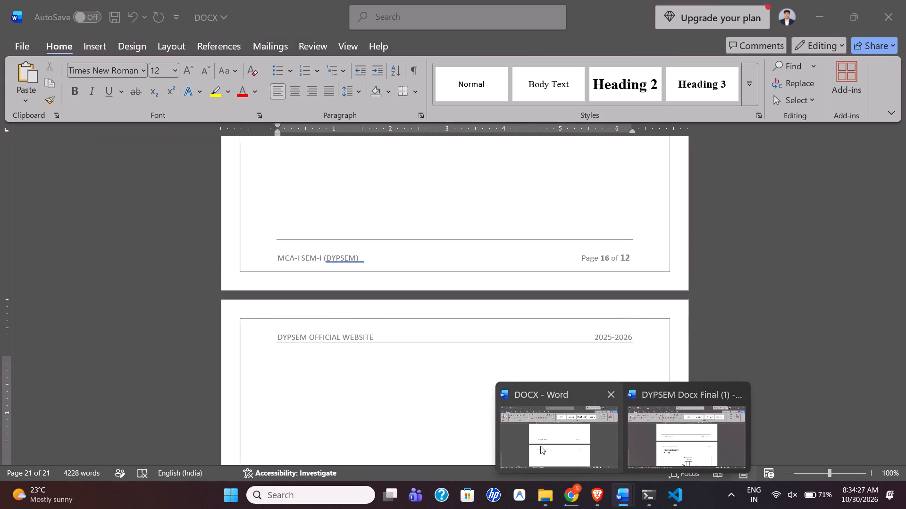
Switch back to DOCX and paste the "3.1 Data Flow Diagram:" heading at the top of the new page.
{"action": "left_click", "coordinate": [551, 447]}
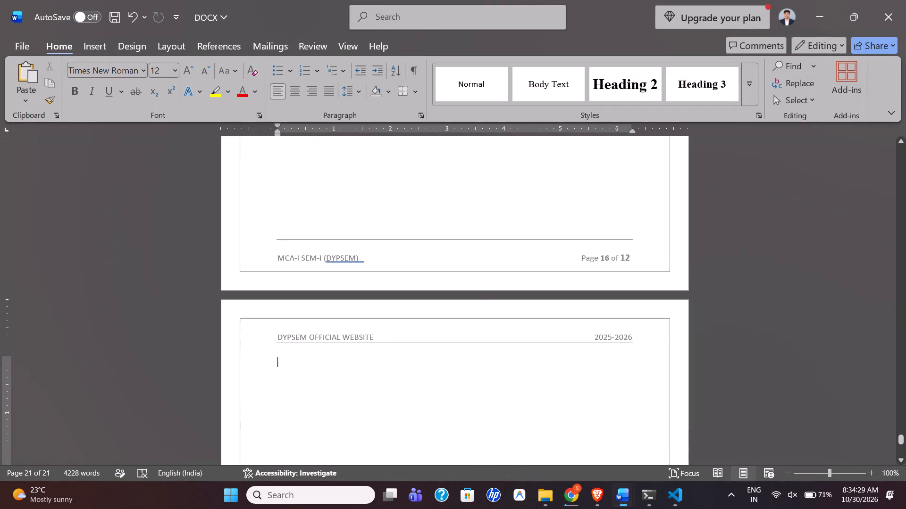
{"action": "key", "text": "ctrl+v"}
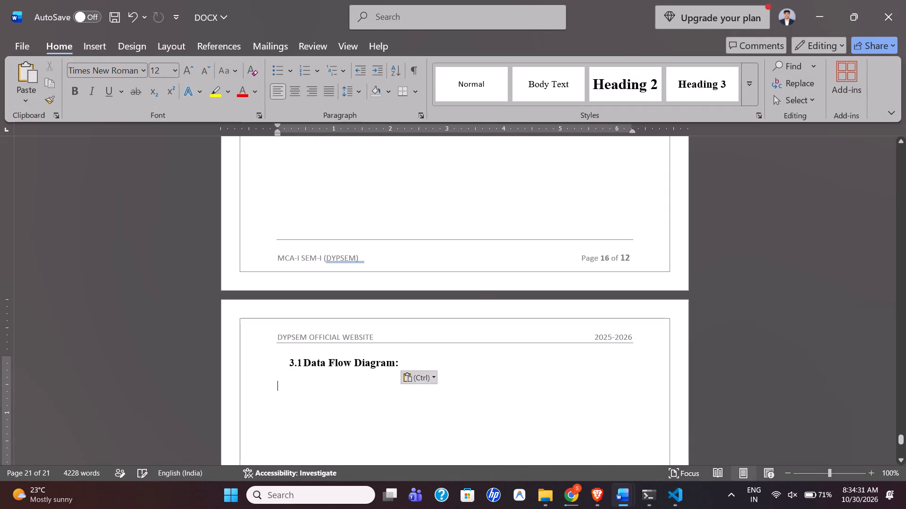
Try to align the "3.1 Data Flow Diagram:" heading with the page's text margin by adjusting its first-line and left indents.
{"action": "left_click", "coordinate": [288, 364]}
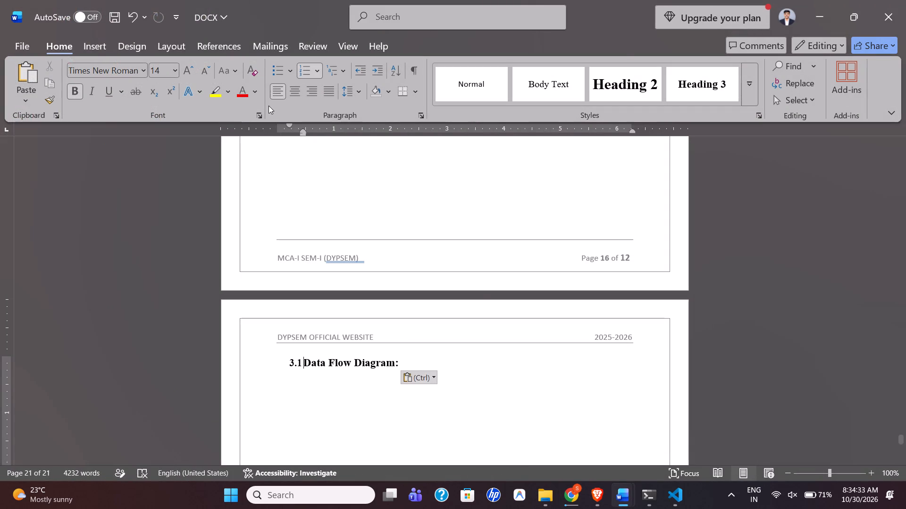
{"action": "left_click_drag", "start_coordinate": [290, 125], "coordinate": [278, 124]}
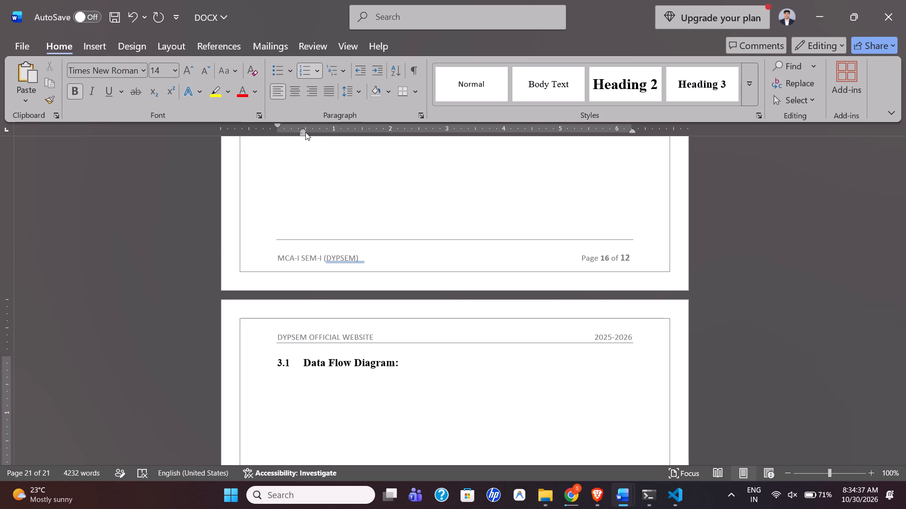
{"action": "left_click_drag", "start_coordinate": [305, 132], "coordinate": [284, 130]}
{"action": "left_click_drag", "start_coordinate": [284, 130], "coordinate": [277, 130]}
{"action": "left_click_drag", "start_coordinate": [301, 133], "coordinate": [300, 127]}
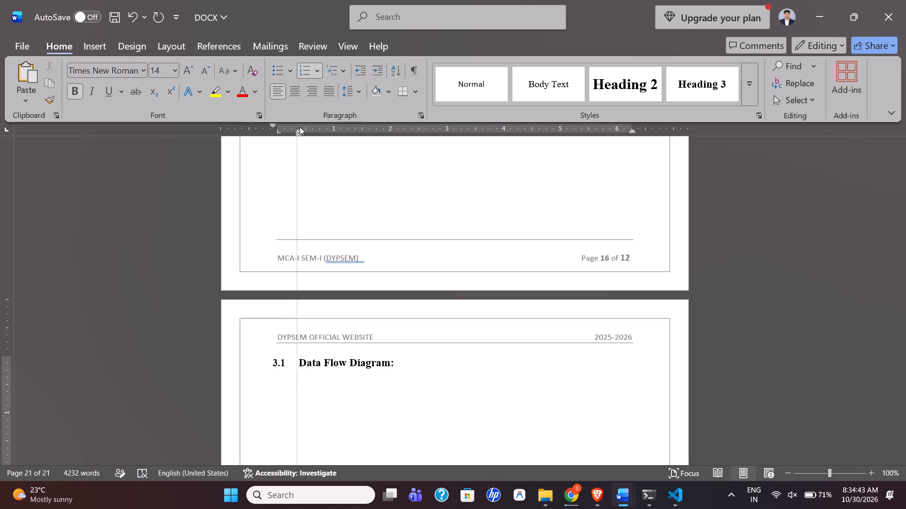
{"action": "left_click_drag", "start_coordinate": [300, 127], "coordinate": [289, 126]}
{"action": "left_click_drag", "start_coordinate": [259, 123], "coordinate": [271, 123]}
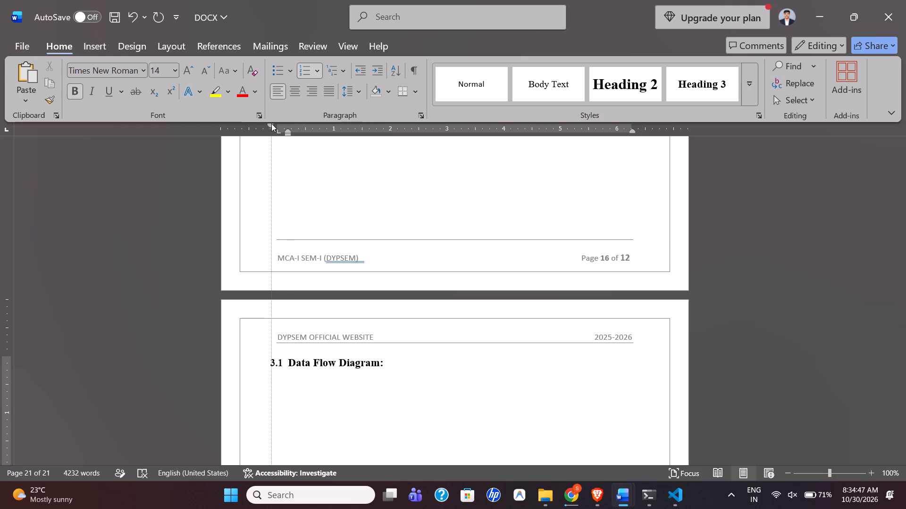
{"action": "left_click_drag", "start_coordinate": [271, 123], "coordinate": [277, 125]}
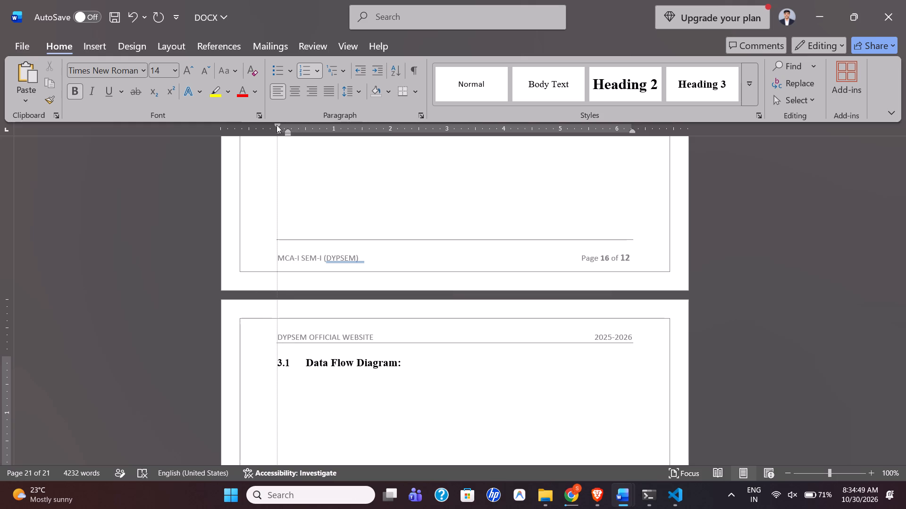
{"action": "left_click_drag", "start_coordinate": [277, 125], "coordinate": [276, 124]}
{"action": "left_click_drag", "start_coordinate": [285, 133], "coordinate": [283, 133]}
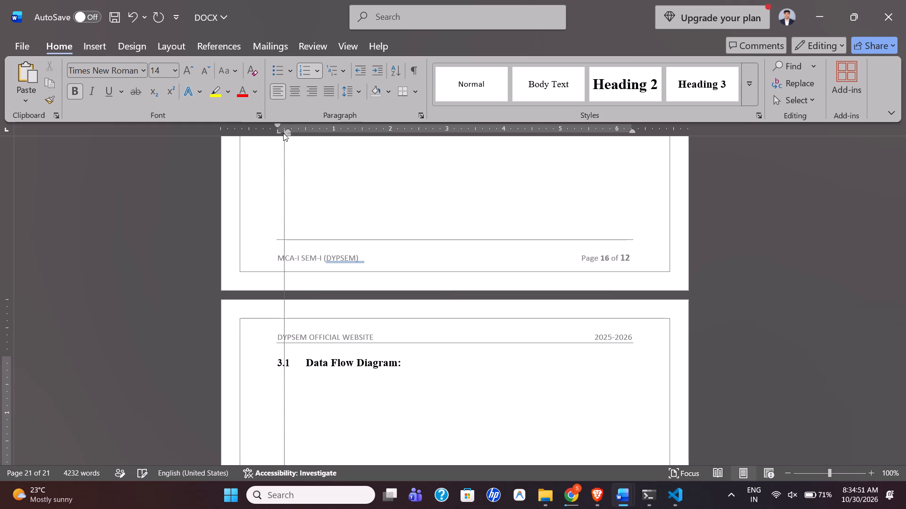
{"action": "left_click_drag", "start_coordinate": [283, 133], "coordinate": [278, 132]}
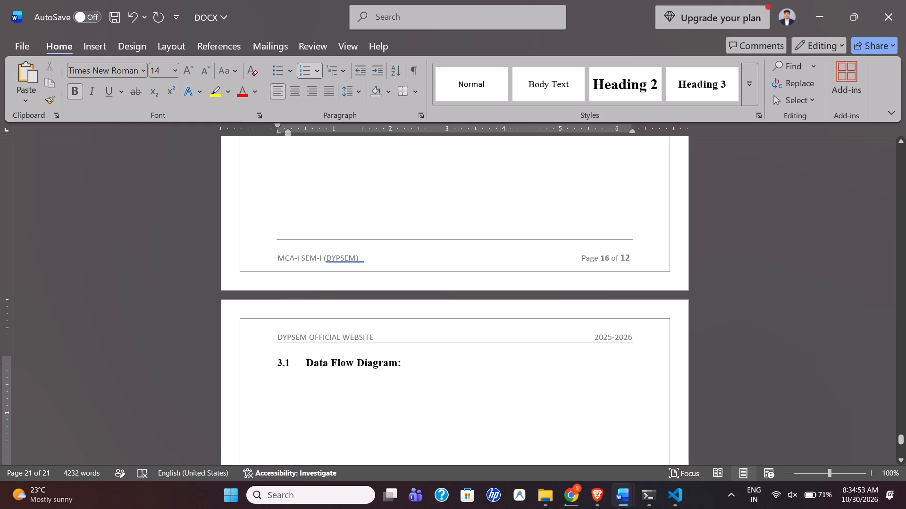
Remove the Data Flow Diagram heading's automatic number and indent, and enter "3.1" with a space before the title.
{"action": "key", "text": "BackSpace"}
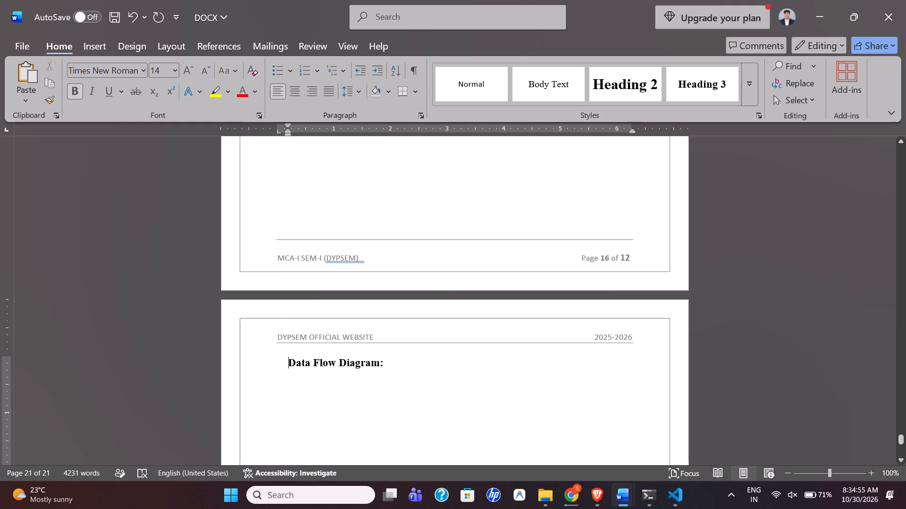
{"action": "key", "text": "BackSpace"}
{"action": "type", "text": "3.1"}
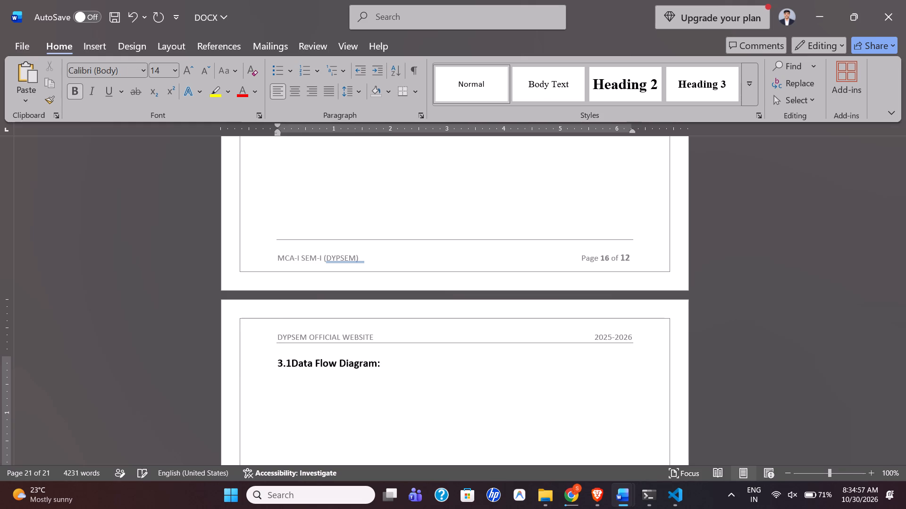
{"action": "key", "text": "space"}
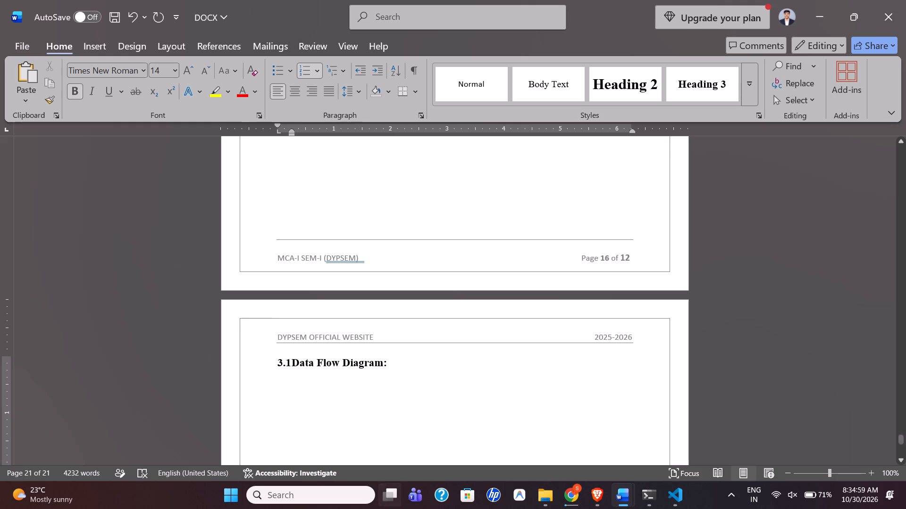
{"action": "key", "text": "space"}
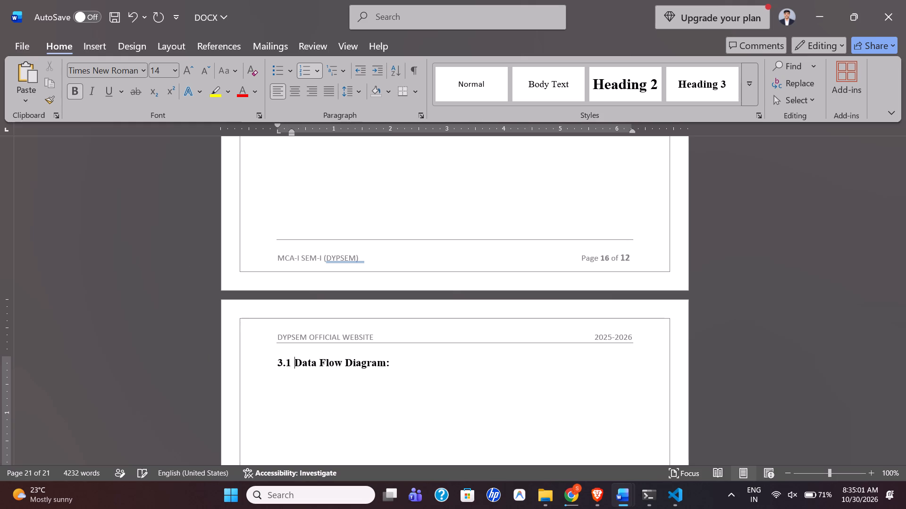
Start a new line below the "3.1 Data Flow Diagram:" heading and clear its automatic "3.2" numbering and indent.
{"action": "left_click", "coordinate": [410, 359]}
{"action": "key", "text": "Return"}
{"action": "key", "text": "Return"}
{"action": "key", "text": "BackSpace"}
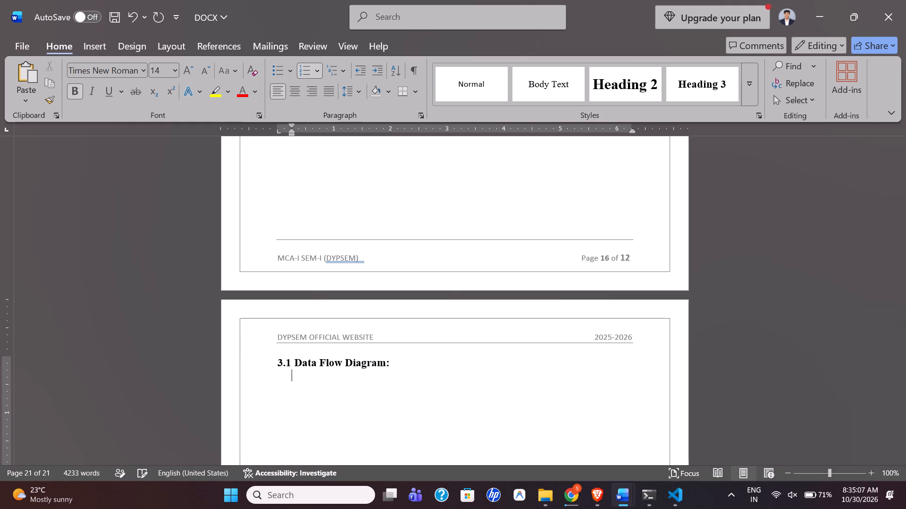
{"action": "key", "text": "BackSpace"}
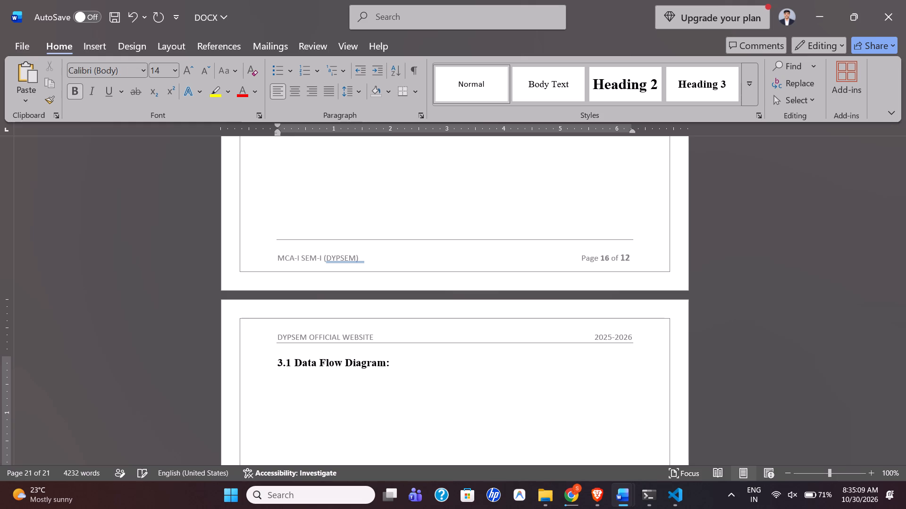
Add automatically numbered lines 3.2 and 3.3 below the "3.1 Data Flow Diagram:" heading.
{"action": "key", "text": "BackSpace"}
{"action": "key", "text": "Return"}
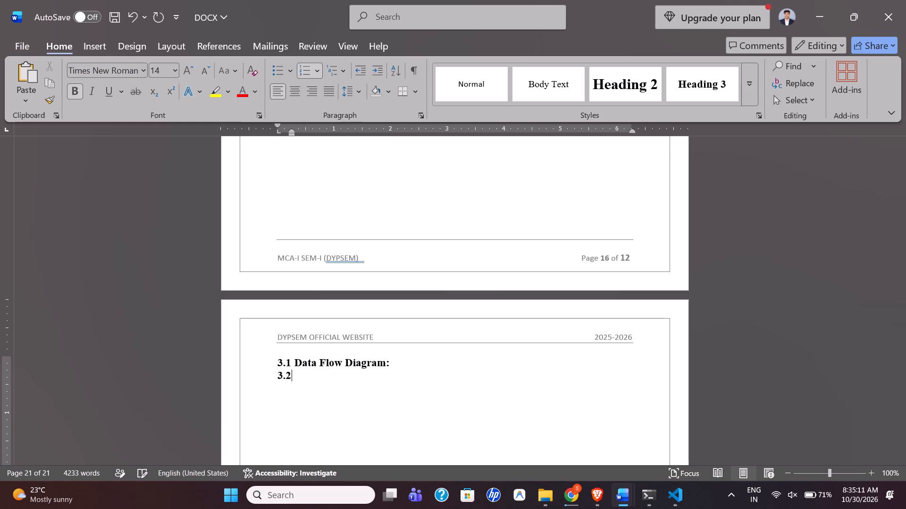
{"action": "key", "text": "Up"}
{"action": "key", "text": "Right"}
{"action": "key", "text": "Right"}
{"action": "key", "text": "Right"}
{"action": "key", "text": "Right"}
{"action": "key", "text": "Right"}
{"action": "key", "text": "Right"}
{"action": "key", "text": "Right"}
{"action": "key", "text": "Right"}
{"action": "key", "text": "Right"}
{"action": "key", "text": "Right"}
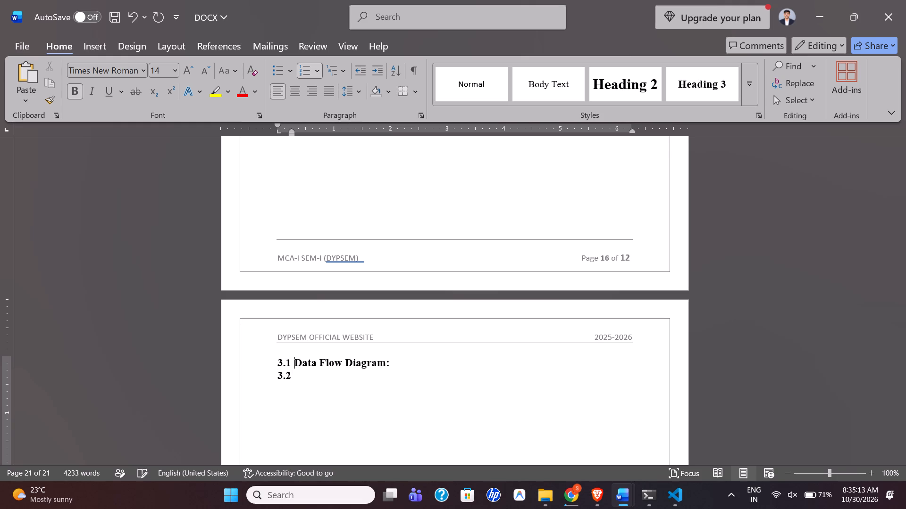
{"action": "key", "text": "Right"}
{"action": "key", "text": "Right"}
{"action": "key", "text": "Right"}
{"action": "key", "text": "Right"}
{"action": "key", "text": "Right"}
{"action": "key", "text": "Right"}
{"action": "key", "text": "Right"}
{"action": "key", "text": "Right"}
{"action": "key", "text": "Right"}
{"action": "key", "text": "Return"}
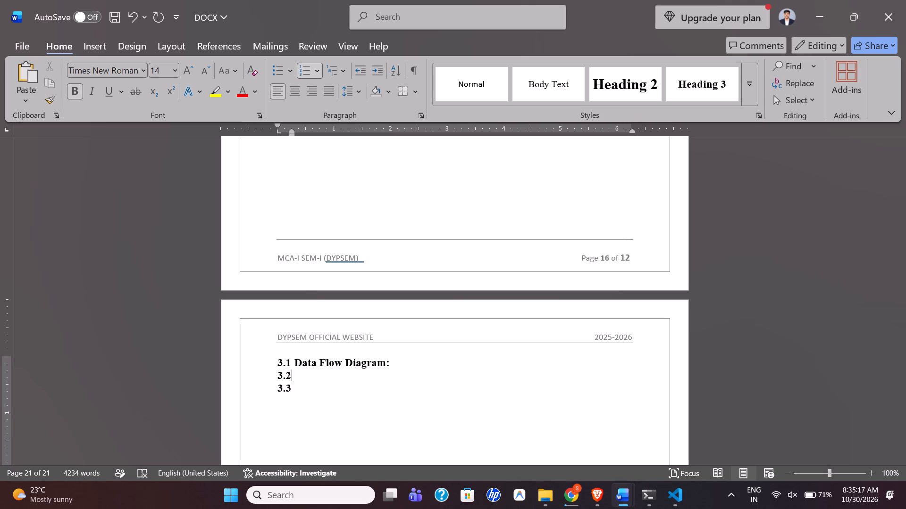
{"action": "key", "text": "Return"}
{"action": "key", "text": "ctrl+z"}
Insert another numbered line directly after the "3.1 Data Flow Diagram:" heading so the numbering runs through 3.4.
{"action": "key", "text": "Up"}
{"action": "key", "text": "Right"}
{"action": "key", "text": "Right"}
{"action": "key", "text": "Right"}
{"action": "key", "text": "Right"}
{"action": "key", "text": "Right"}
{"action": "key", "text": "Right"}
{"action": "key", "text": "Right"}
{"action": "key", "text": "Right"}
{"action": "key", "text": "Right"}
{"action": "key", "text": "Right"}
{"action": "key", "text": "Right"}
{"action": "key", "text": "Right"}
{"action": "key", "text": "Right"}
{"action": "key", "text": "Right"}
{"action": "key", "text": "Right"}
{"action": "key", "text": "Right"}
{"action": "key", "text": "Right"}
{"action": "key", "text": "Right"}
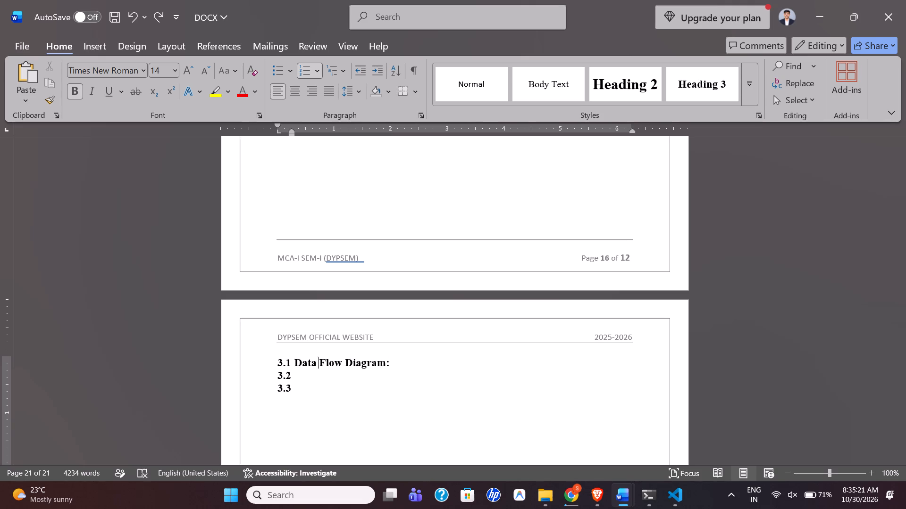
{"action": "key", "text": "Right"}
{"action": "key", "text": "Return"}
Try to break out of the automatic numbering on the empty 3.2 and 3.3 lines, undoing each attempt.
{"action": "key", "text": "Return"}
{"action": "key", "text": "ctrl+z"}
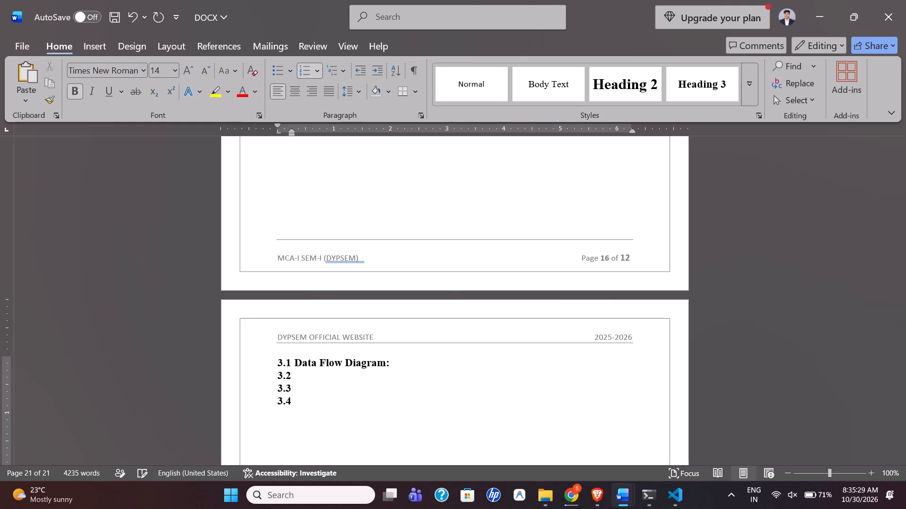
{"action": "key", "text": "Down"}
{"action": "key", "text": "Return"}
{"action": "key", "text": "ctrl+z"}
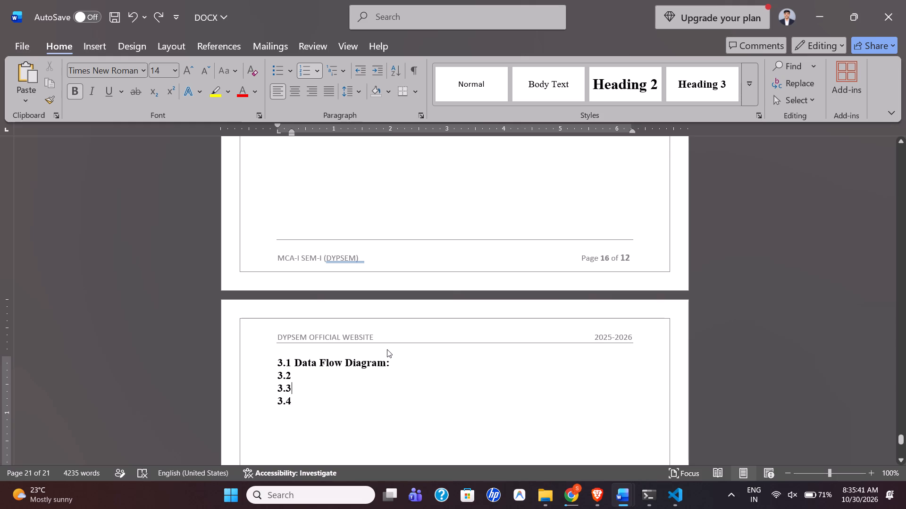
Insert unnumbered blank lines between the "3.1 Data Flow Diagram:" heading and the 3.2 line.
{"action": "scroll", "coordinate": [387, 349], "scroll_direction": "down", "scroll_amount": 3}
{"action": "left_click", "coordinate": [408, 289]}
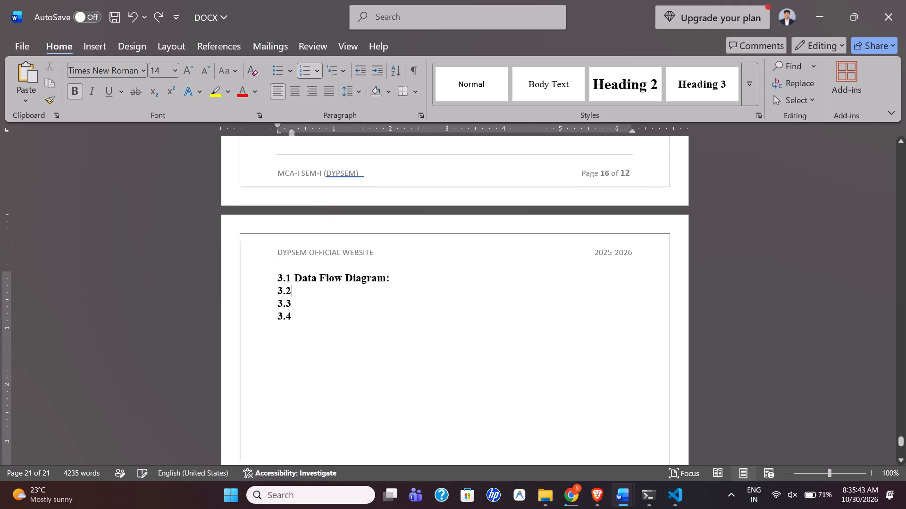
{"action": "left_click", "coordinate": [408, 284]}
{"action": "key", "text": "Return"}
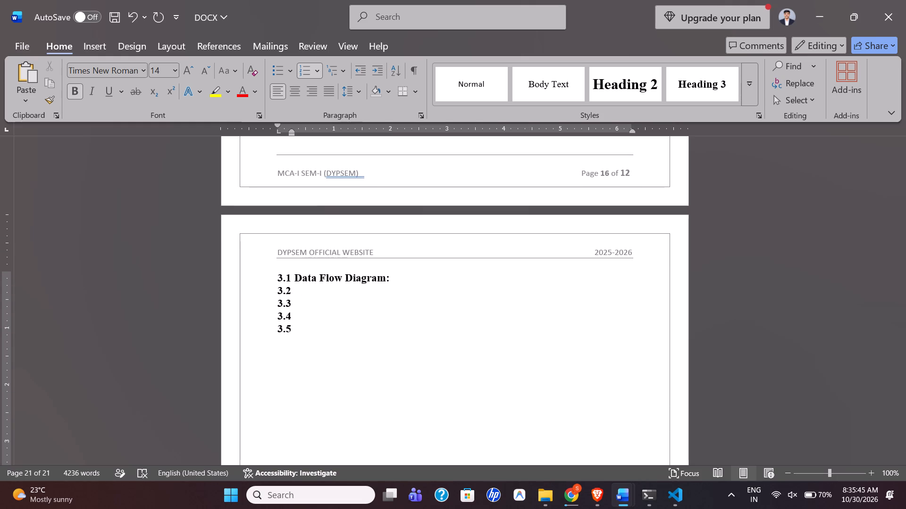
{"action": "key", "text": "Return"}
{"action": "key", "text": "Return"}
{"action": "key", "text": "Return"}
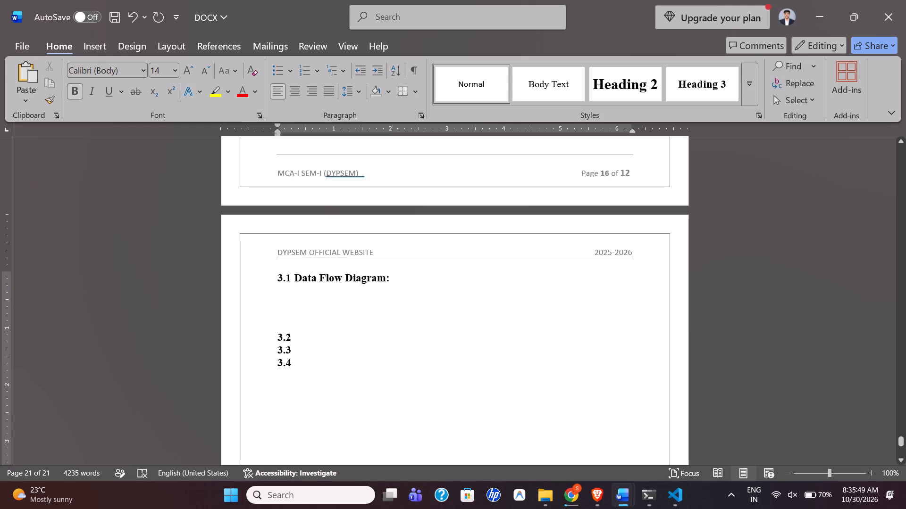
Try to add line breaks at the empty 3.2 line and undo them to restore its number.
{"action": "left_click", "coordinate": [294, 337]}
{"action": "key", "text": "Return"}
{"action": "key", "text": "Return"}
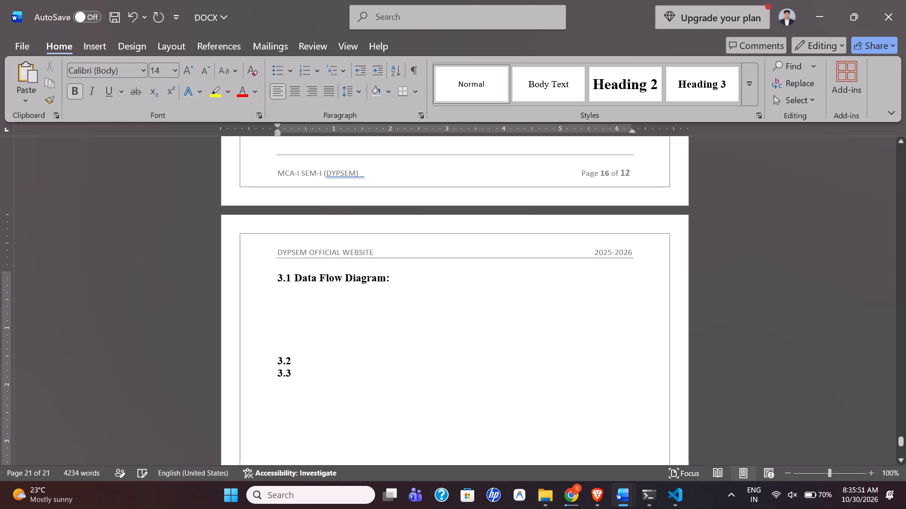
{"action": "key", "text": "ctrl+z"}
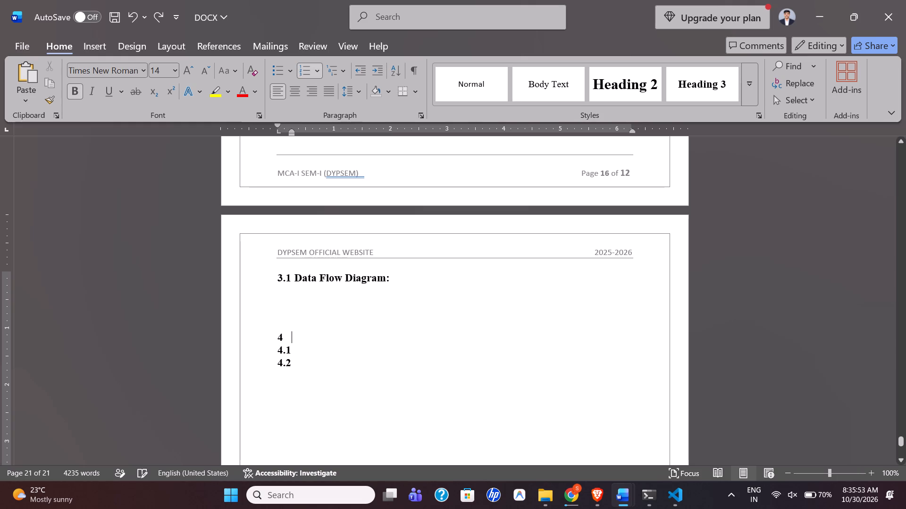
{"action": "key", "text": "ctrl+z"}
Insert unnumbered blank lines between the 3.2 line and the next numbered line.
{"action": "key", "text": "Down"}
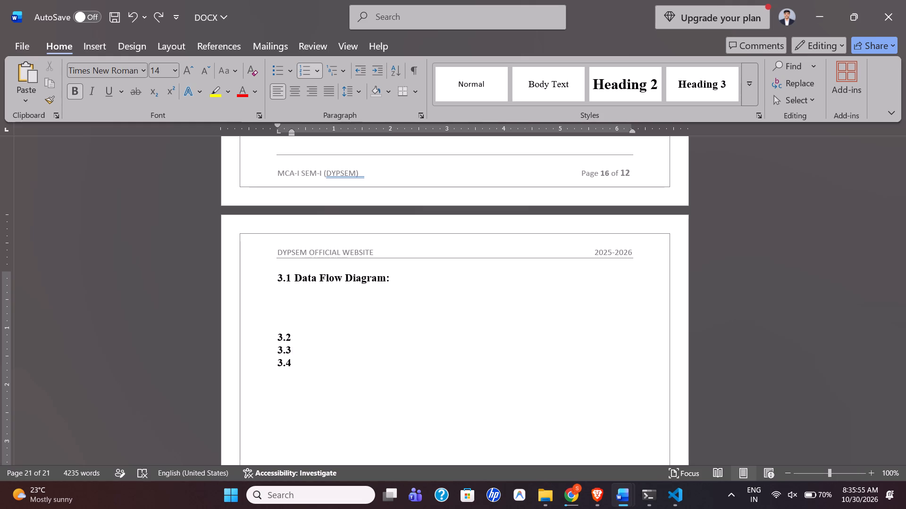
{"action": "key", "text": "Return"}
{"action": "key", "text": "Return"}
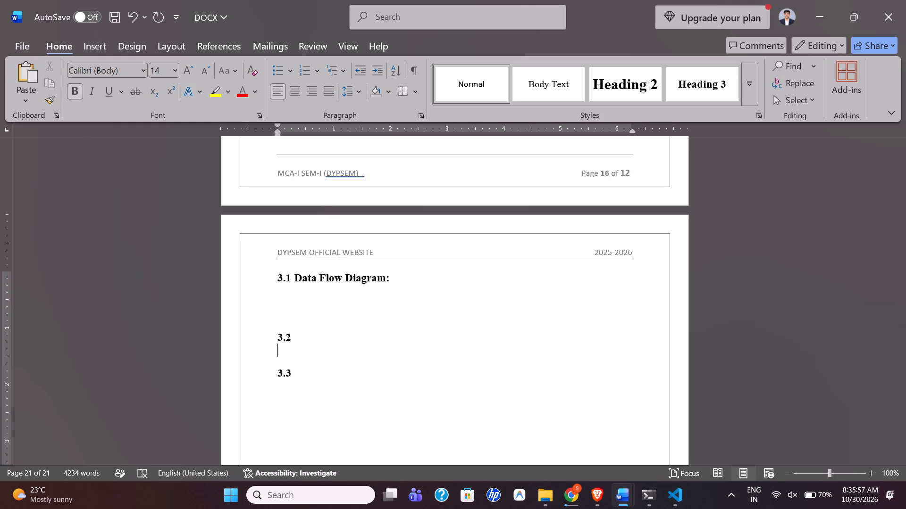
{"action": "key", "text": "Return"}
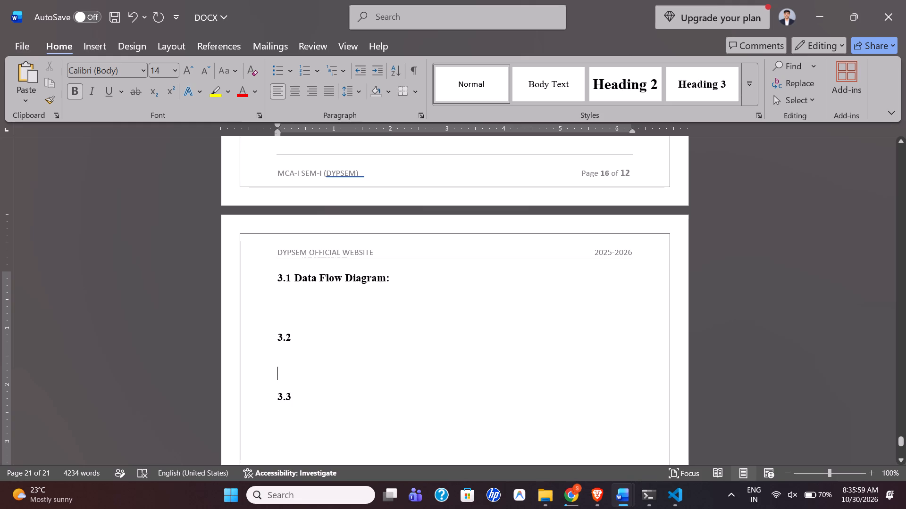
{"action": "scroll", "coordinate": [566, 384], "scroll_direction": "down", "scroll_amount": 6}
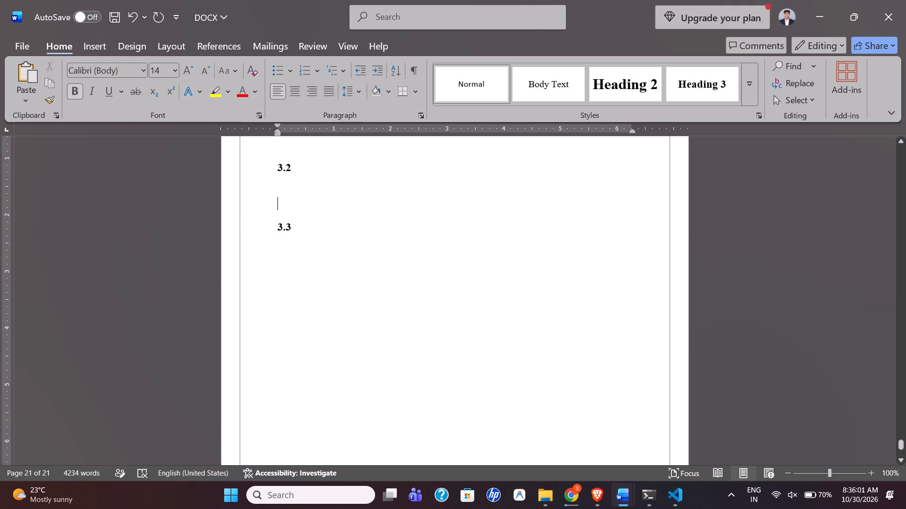
{"action": "scroll", "coordinate": [386, 188], "scroll_direction": "up", "scroll_amount": 6}
{"action": "left_click", "coordinate": [302, 296]}
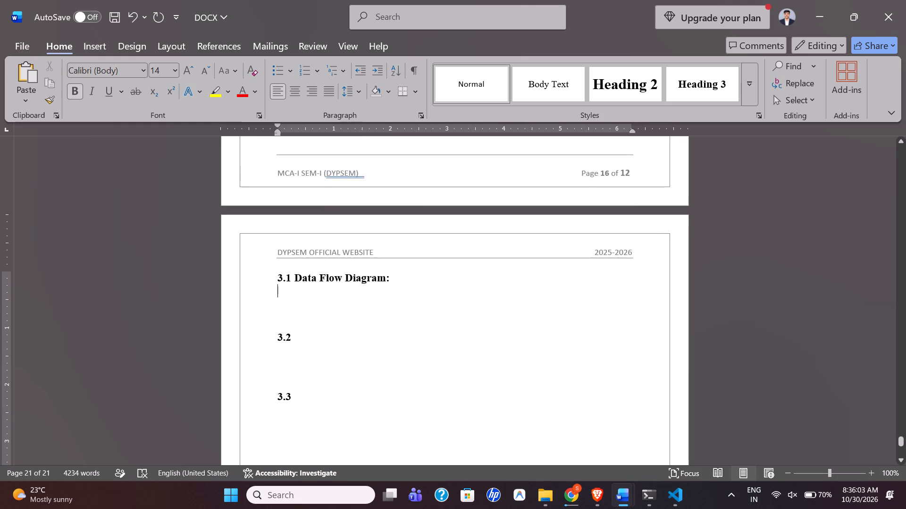
{"action": "scroll", "coordinate": [331, 320], "scroll_direction": "down", "scroll_amount": 1}
{"action": "key", "text": "Return"}
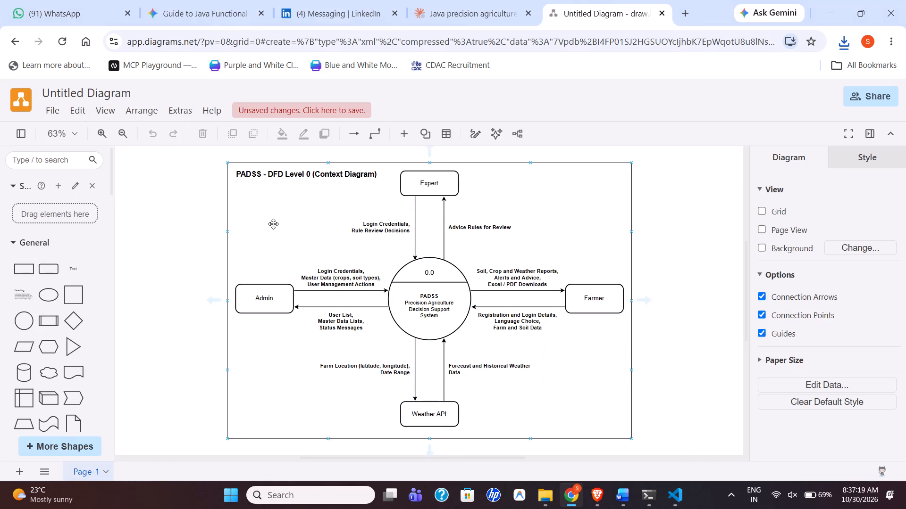
Copy the whole DFD Level 0 diagram from draw.io as an image.
{"action": "right_click", "coordinate": [130, 214]}
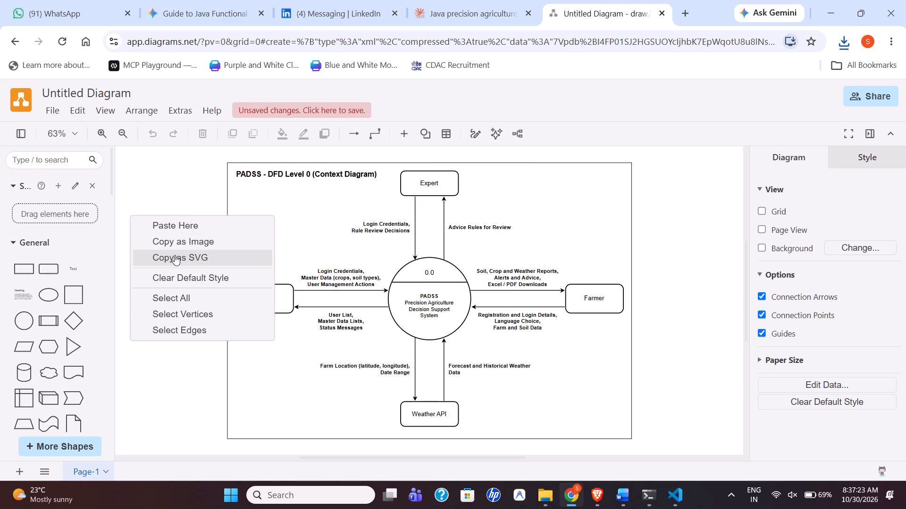
{"action": "left_click", "coordinate": [168, 240]}
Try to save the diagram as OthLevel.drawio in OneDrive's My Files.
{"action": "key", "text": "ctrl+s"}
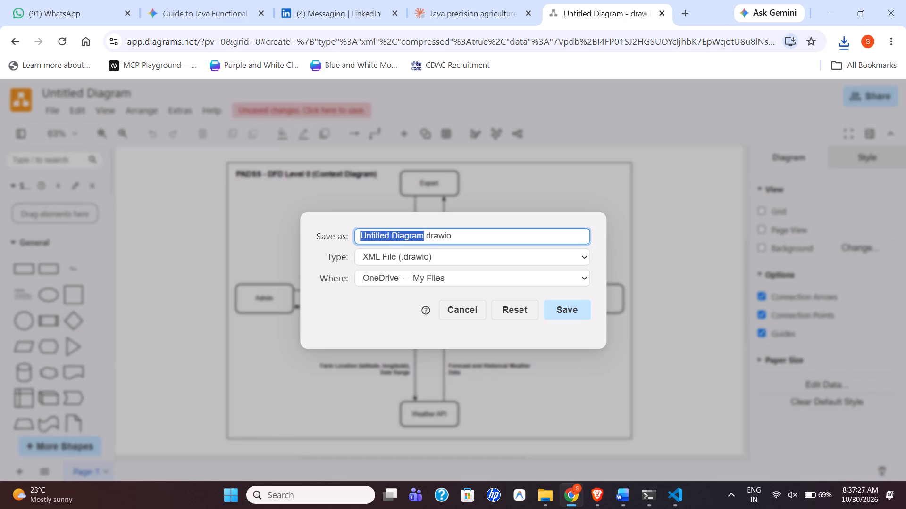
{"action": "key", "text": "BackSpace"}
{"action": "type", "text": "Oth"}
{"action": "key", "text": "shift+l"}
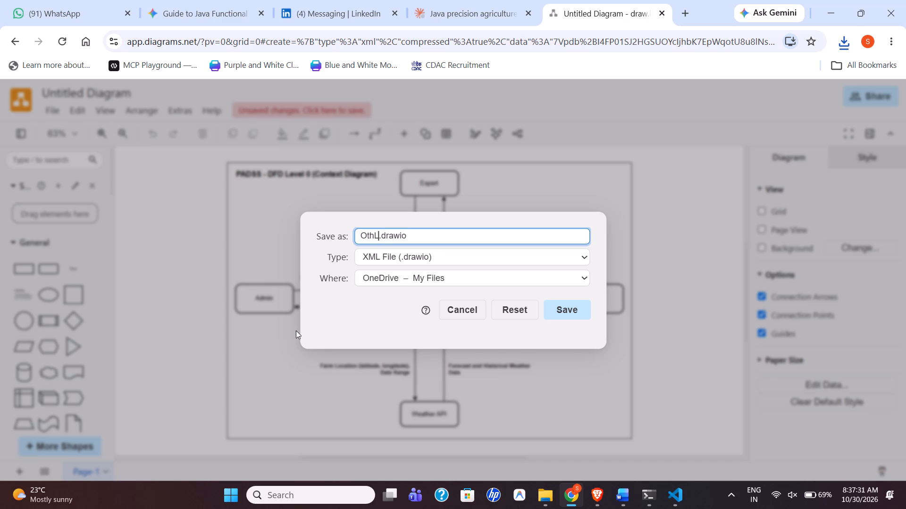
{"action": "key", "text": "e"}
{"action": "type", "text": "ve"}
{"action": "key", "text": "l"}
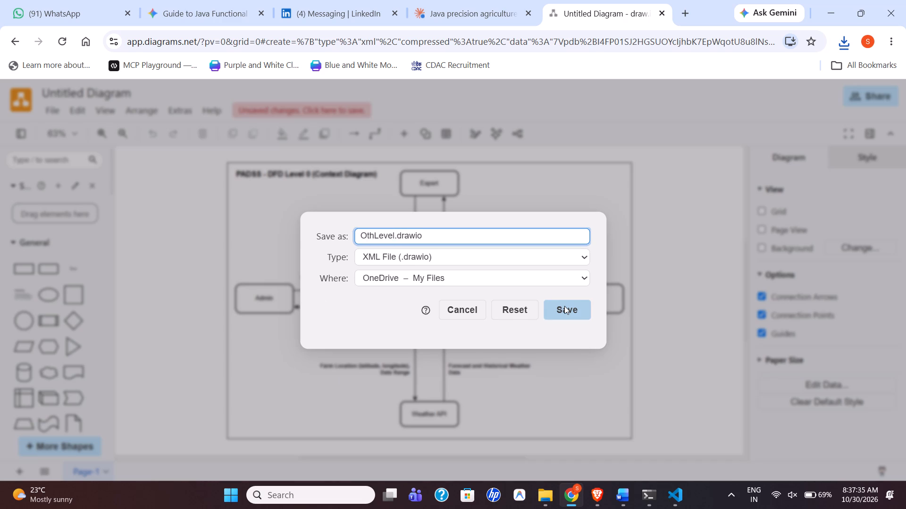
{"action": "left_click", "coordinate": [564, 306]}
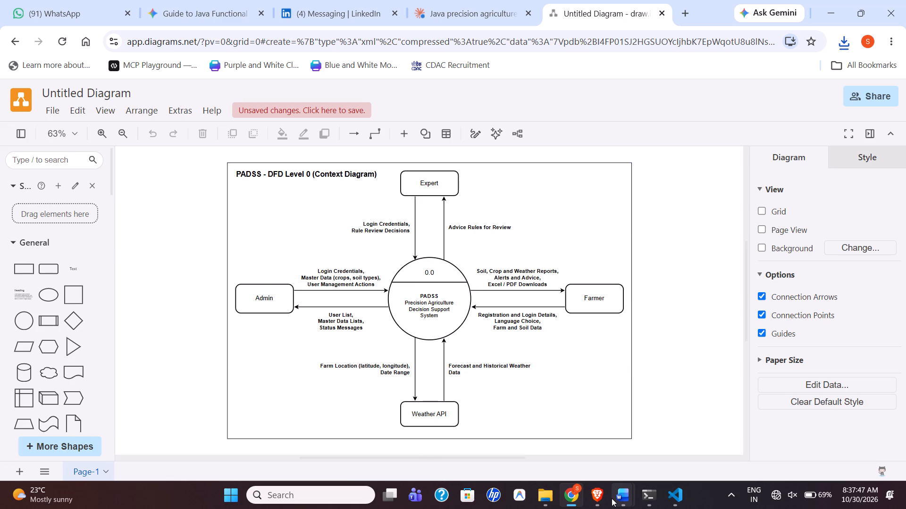
Switch to the Word report and paste the Level 0 diagram below the "3.1 Data Flow Diagram:" heading.
{"action": "left_click", "coordinate": [553, 432]}
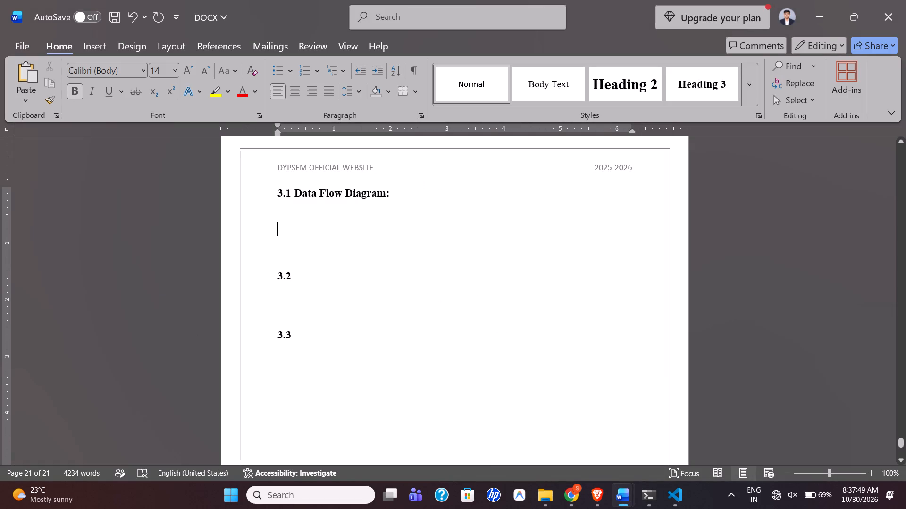
{"action": "key", "text": "ctrl+v"}
Enlarge the pasted Level 0 diagram proportionally until it nearly spans the text width between the margins.
{"action": "left_click", "coordinate": [327, 258]}
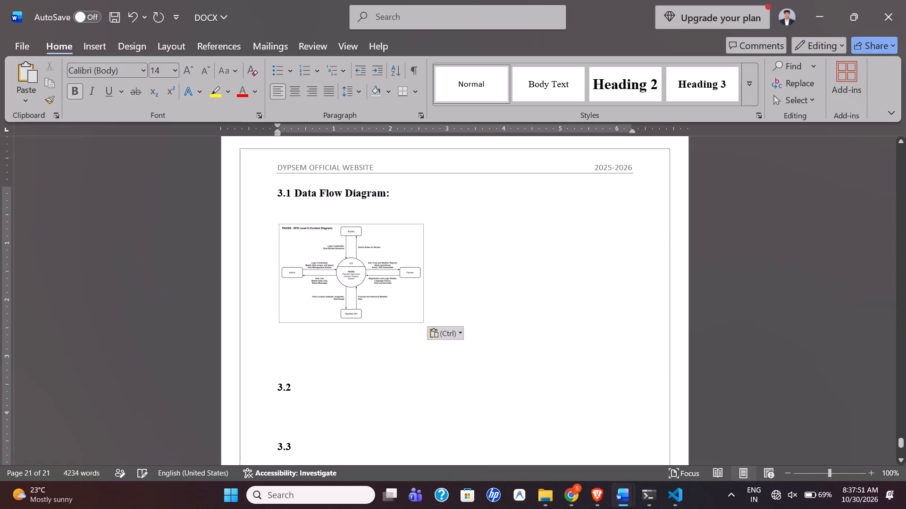
{"action": "left_click_drag", "start_coordinate": [425, 325], "coordinate": [426, 325]}
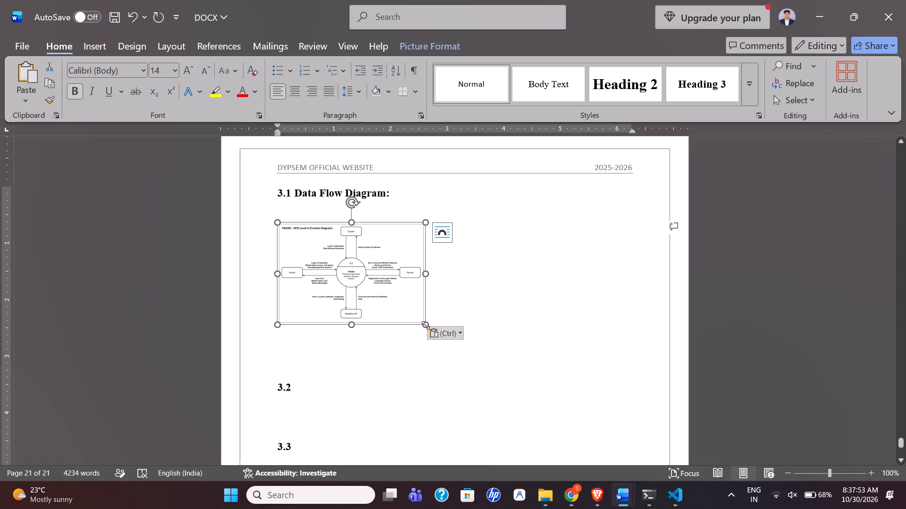
{"action": "left_click_drag", "start_coordinate": [426, 325], "coordinate": [571, 351]}
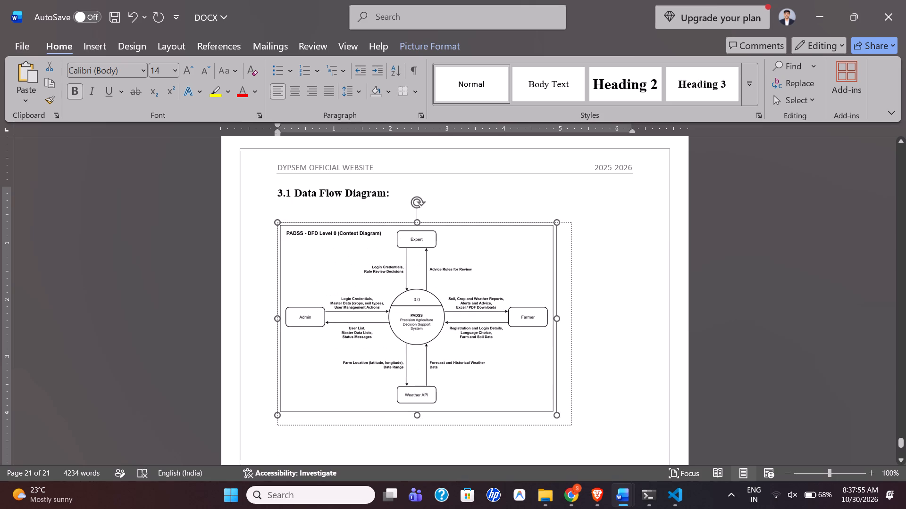
{"action": "left_click_drag", "start_coordinate": [571, 351], "coordinate": [622, 371]}
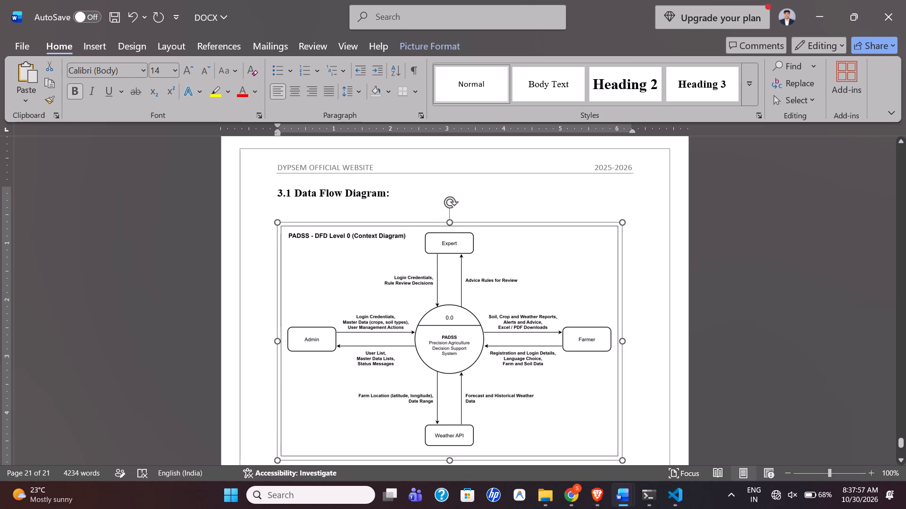
{"action": "left_click_drag", "start_coordinate": [622, 371], "coordinate": [622, 370]}
Stretch the Level 0 diagram downwards, keeping its width, so it fills more of the page's height.
{"action": "scroll", "coordinate": [425, 354], "scroll_direction": "down", "scroll_amount": 4}
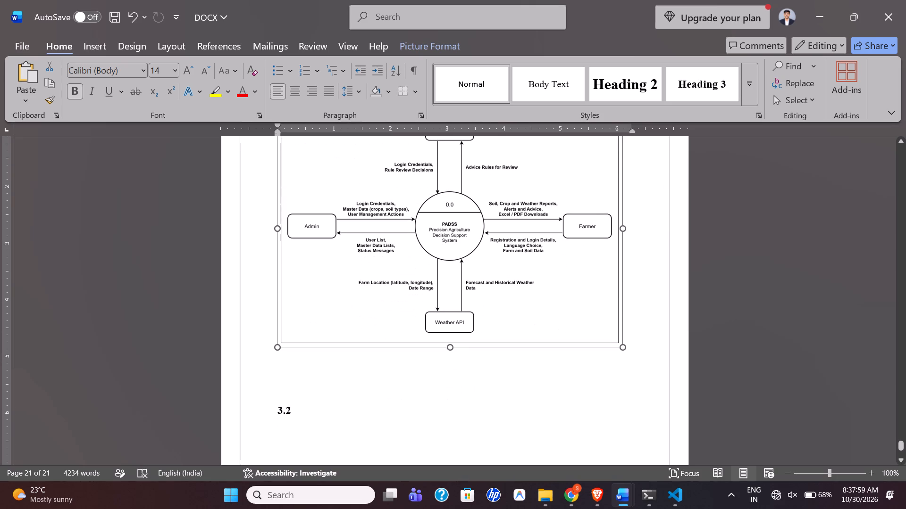
{"action": "left_click_drag", "start_coordinate": [451, 348], "coordinate": [430, 436]}
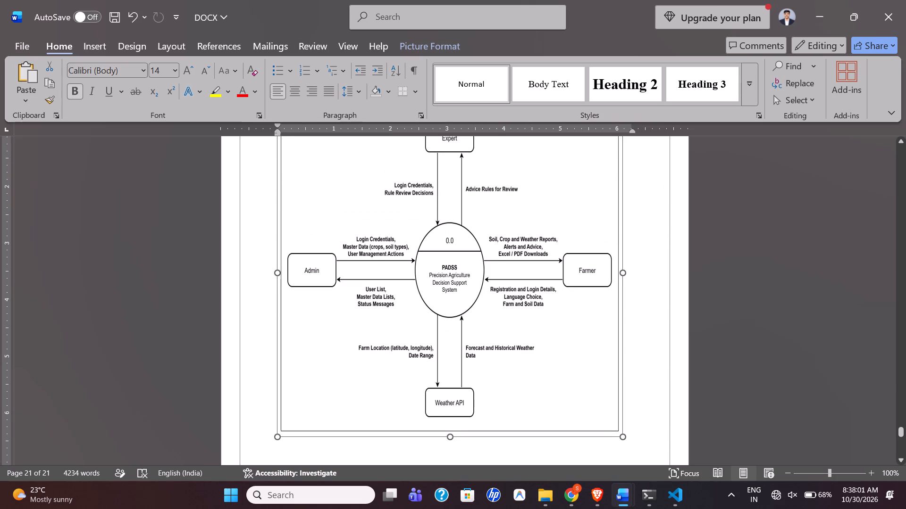
{"action": "left_click_drag", "start_coordinate": [430, 436], "coordinate": [419, 458]}
{"action": "scroll", "coordinate": [430, 436], "scroll_direction": "down", "scroll_amount": 7}
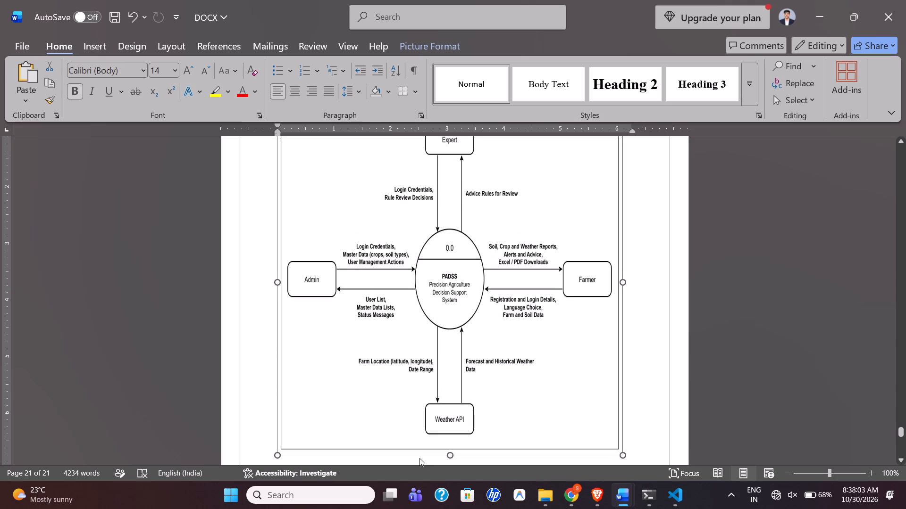
Stretch the Level 0 diagram further downwards, keeping its width, so it fills most of the page above the 3.2 heading.
{"action": "scroll", "coordinate": [401, 347], "scroll_direction": "down", "scroll_amount": 10}
{"action": "scroll", "coordinate": [397, 345], "scroll_direction": "up", "scroll_amount": 11}
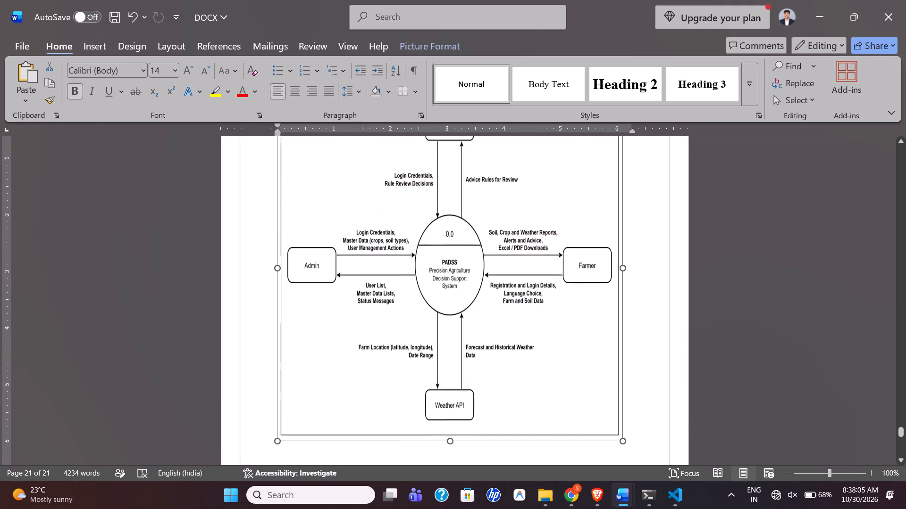
{"action": "scroll", "coordinate": [402, 349], "scroll_direction": "up", "scroll_amount": 3}
{"action": "left_click", "coordinate": [468, 197]}
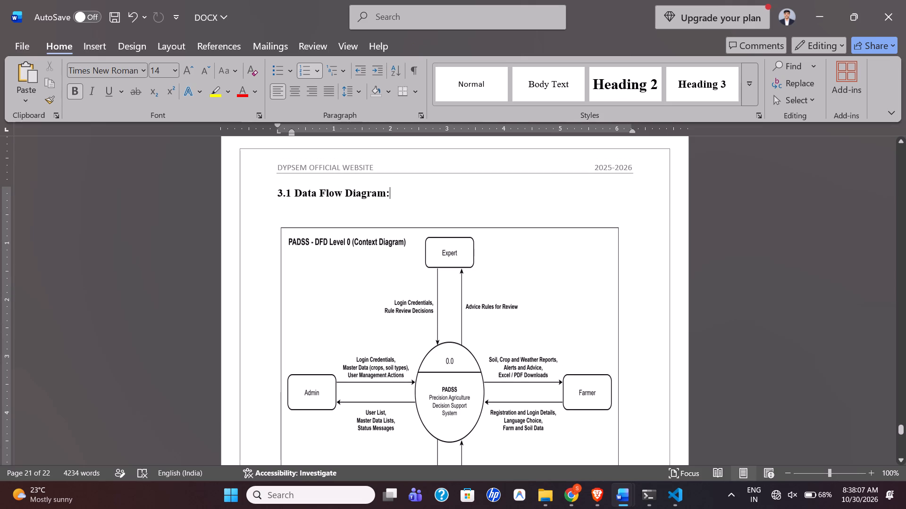
{"action": "scroll", "coordinate": [453, 206], "scroll_direction": "down", "scroll_amount": 6}
{"action": "left_click", "coordinate": [447, 270]}
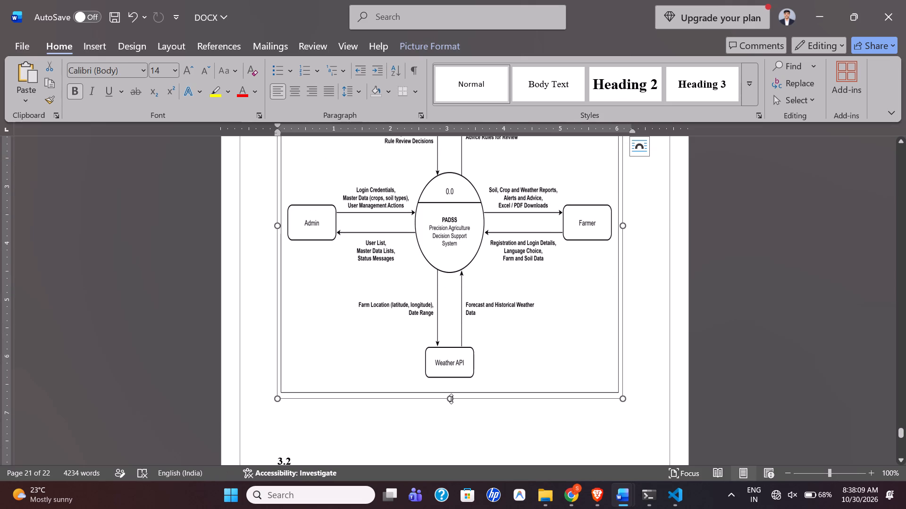
{"action": "left_click_drag", "start_coordinate": [451, 399], "coordinate": [453, 476]}
{"action": "scroll", "coordinate": [487, 302], "scroll_direction": "down", "scroll_amount": 6}
{"action": "scroll", "coordinate": [484, 303], "scroll_direction": "up", "scroll_amount": 3}
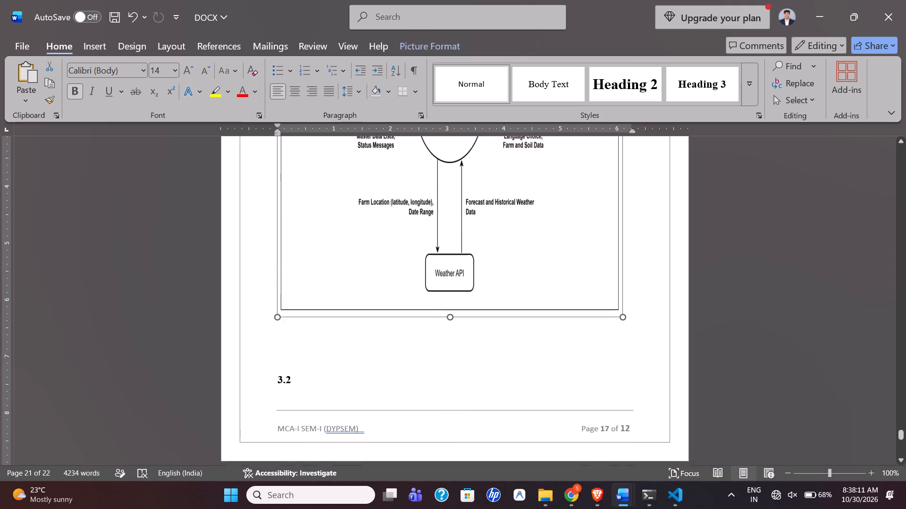
{"action": "scroll", "coordinate": [484, 303], "scroll_direction": "up", "scroll_amount": 10}
{"action": "left_click", "coordinate": [537, 215]}
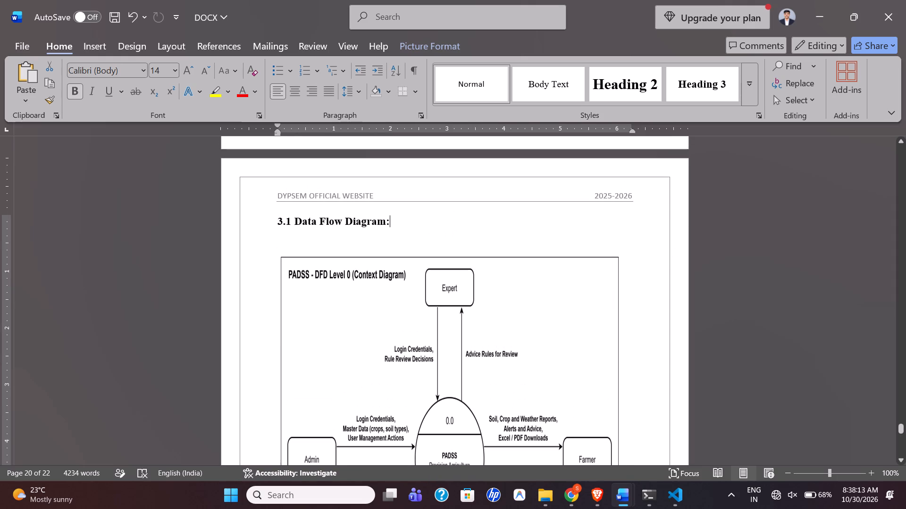
Insert an empty line between the Level 0 diagram and the 3.2 heading, pushing 3.2 onto the next page.
{"action": "scroll", "coordinate": [518, 231], "scroll_direction": "down", "scroll_amount": 7}
{"action": "scroll", "coordinate": [518, 231], "scroll_direction": "up", "scroll_amount": 7}
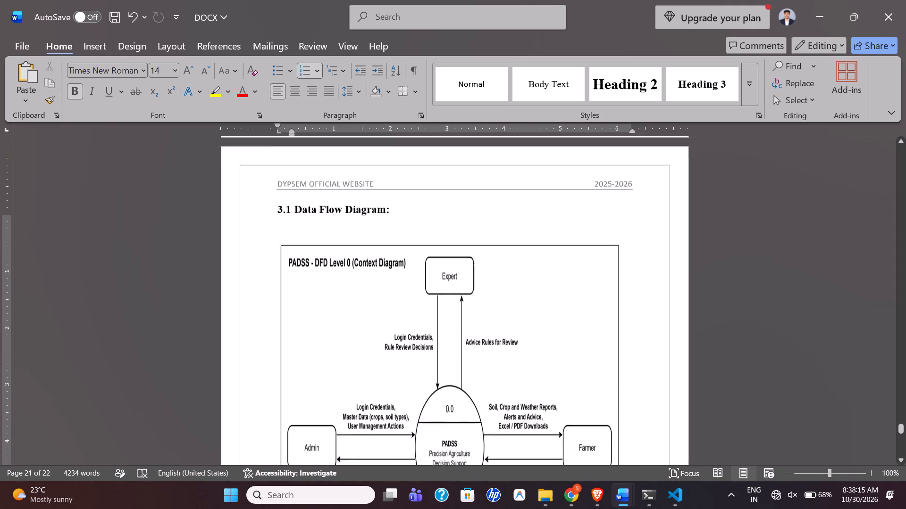
{"action": "scroll", "coordinate": [333, 294], "scroll_direction": "down", "scroll_amount": 15}
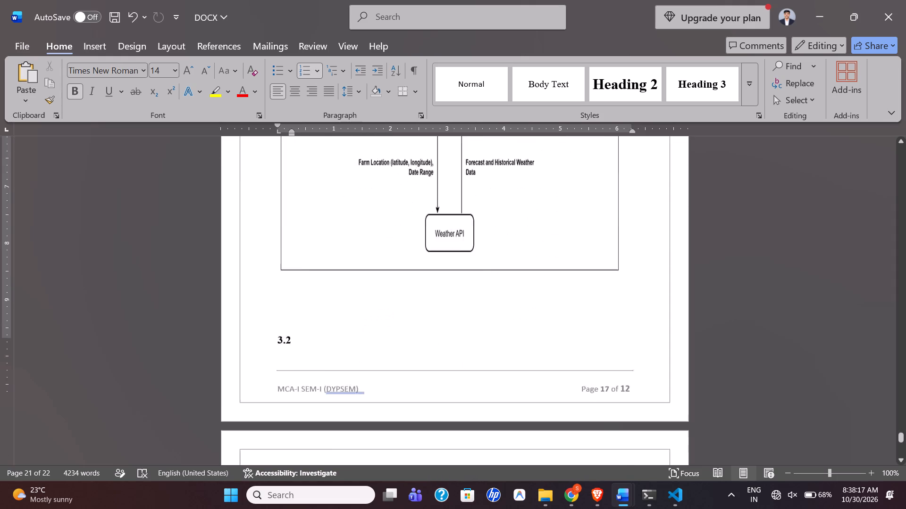
{"action": "left_click", "coordinate": [312, 287]}
{"action": "key", "text": "Return"}
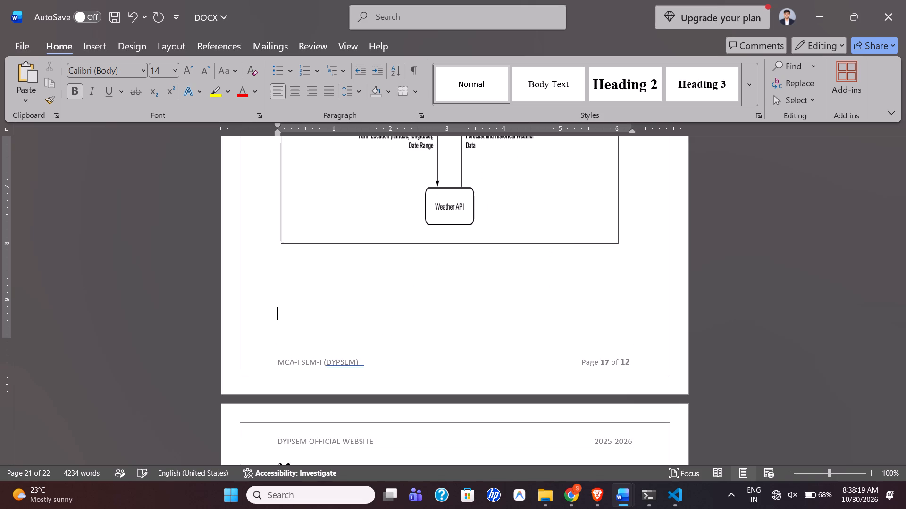
Switch to the DYPSEM Docx Final (1) document and copy the diagram under its "1st Level DFD" heading.
{"action": "scroll", "coordinate": [421, 325], "scroll_direction": "down", "scroll_amount": 2}
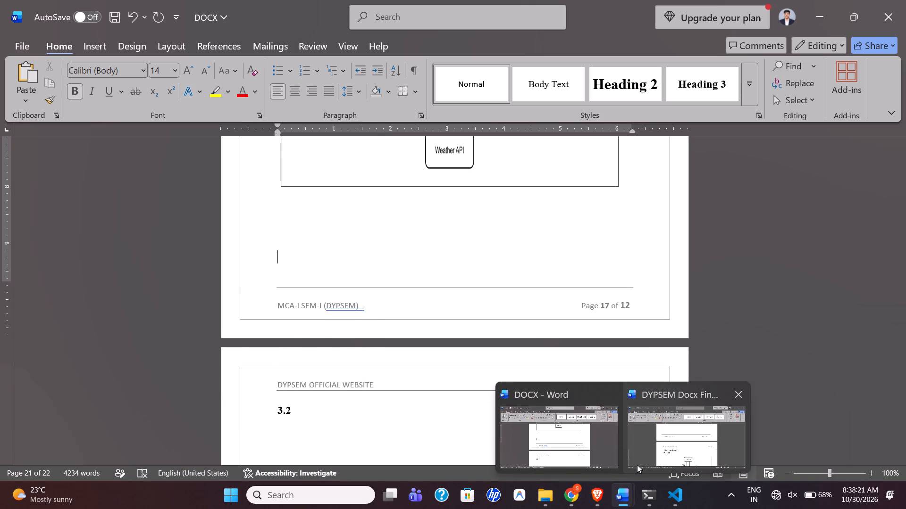
{"action": "left_click", "coordinate": [649, 438]}
{"action": "scroll", "coordinate": [371, 338], "scroll_direction": "down", "scroll_amount": 12}
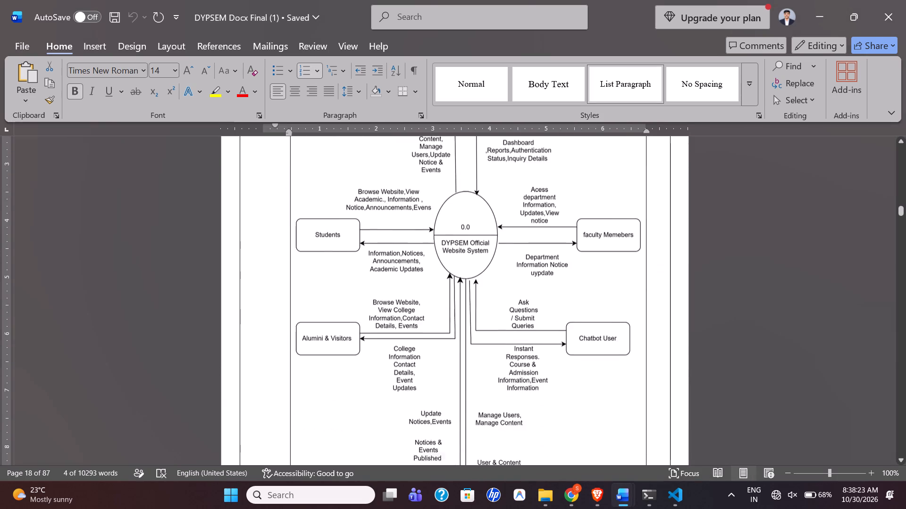
{"action": "scroll", "coordinate": [372, 334], "scroll_direction": "down", "scroll_amount": 14}
{"action": "left_click_drag", "start_coordinate": [379, 330], "coordinate": [380, 323]}
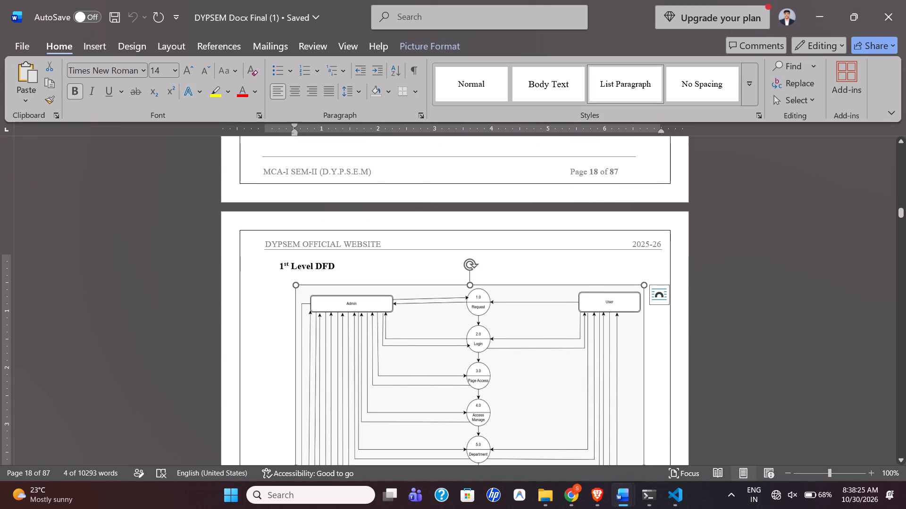
{"action": "key", "text": "ctrl+c"}
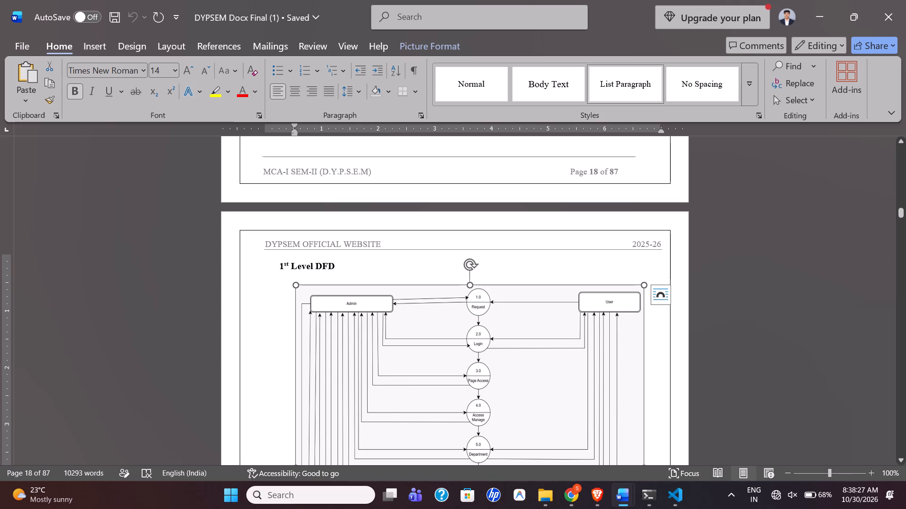
{"action": "scroll", "coordinate": [346, 254], "scroll_direction": "down", "scroll_amount": 3}
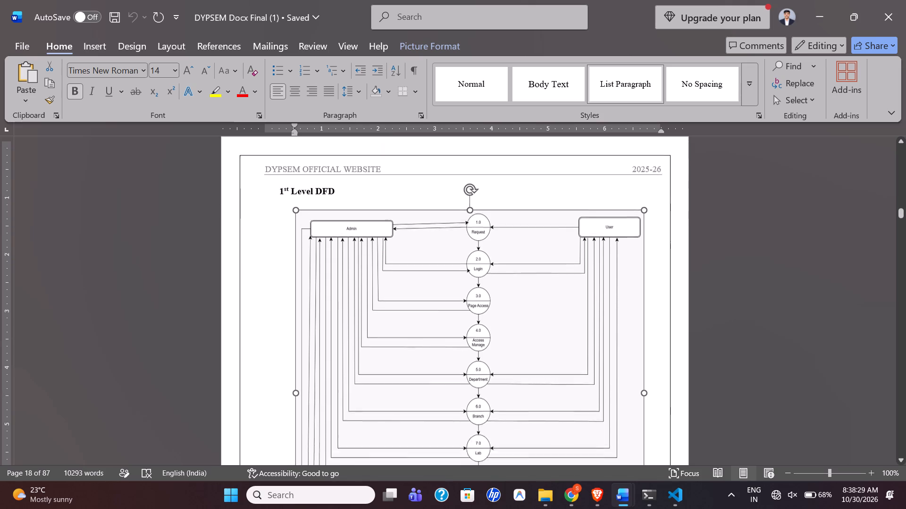
{"action": "scroll", "coordinate": [346, 254], "scroll_direction": "down", "scroll_amount": 6}
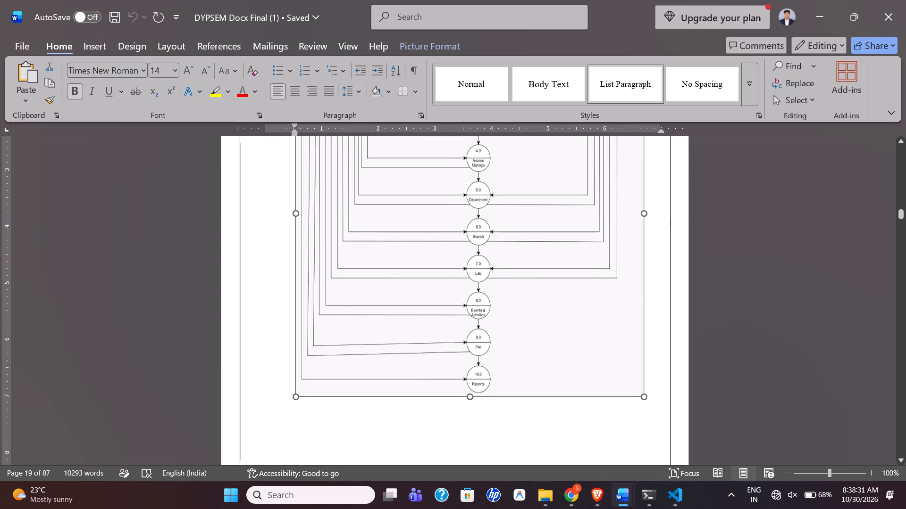
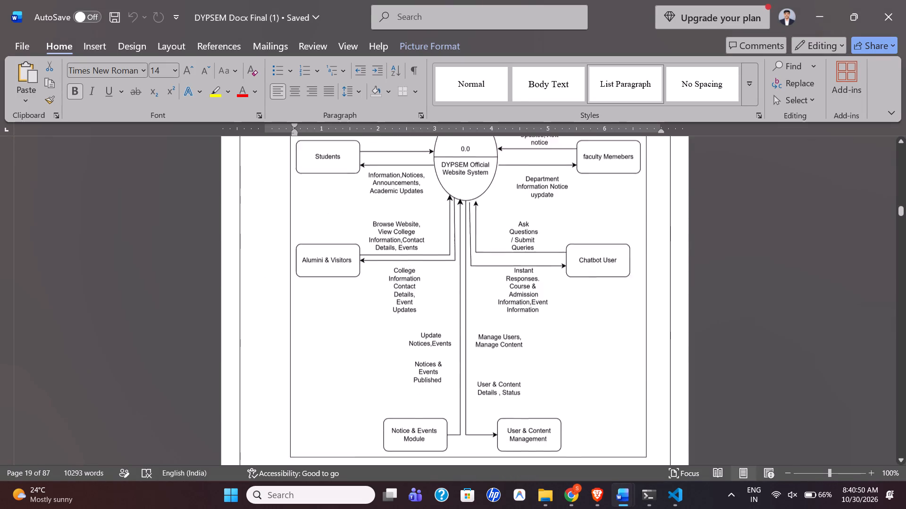
{"action": "scroll", "coordinate": [370, 424], "scroll_direction": "up", "scroll_amount": 12}
{"action": "left_click_drag", "start_coordinate": [361, 370], "coordinate": [271, 360]}
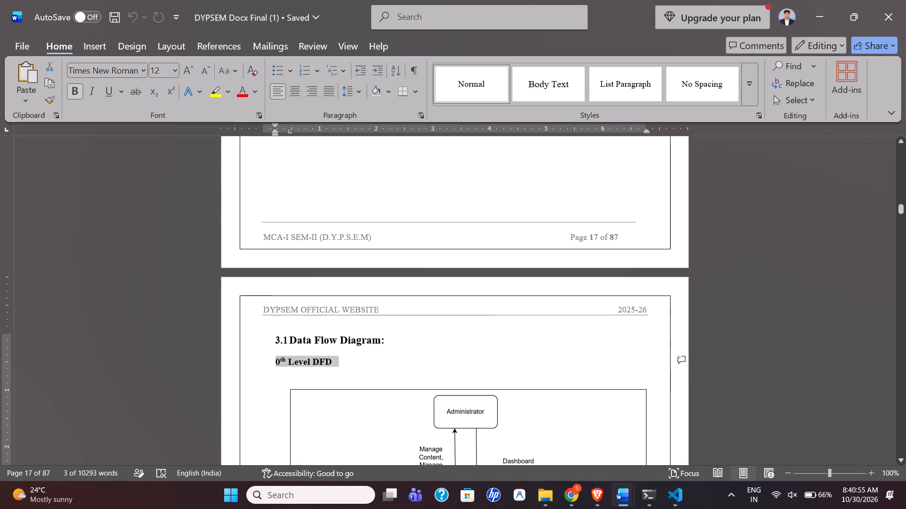
{"action": "key", "text": "ctrl+c"}
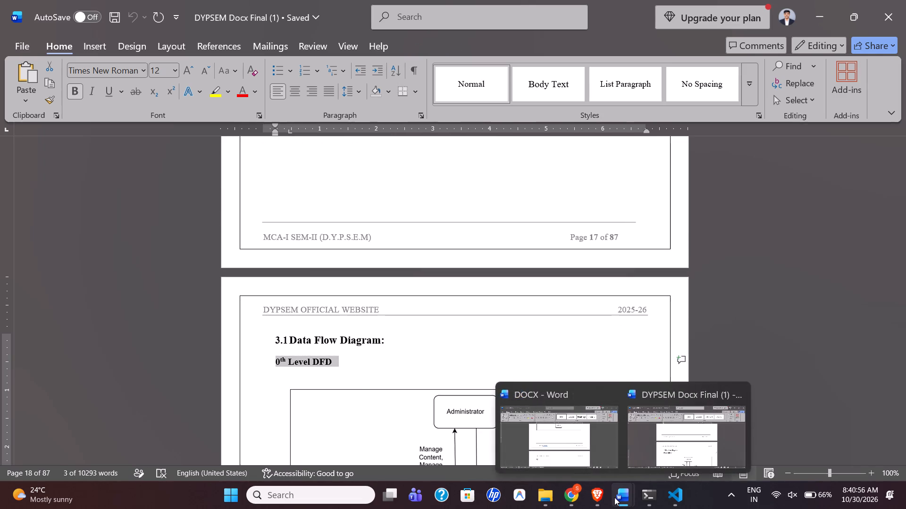
Paste the "0th Level DFD" heading into DOCX between the 3.1 Data Flow Diagram heading and the Level 0 diagram, removing the extra empty line.
{"action": "left_click", "coordinate": [559, 446]}
{"action": "scroll", "coordinate": [396, 321], "scroll_direction": "up", "scroll_amount": 19}
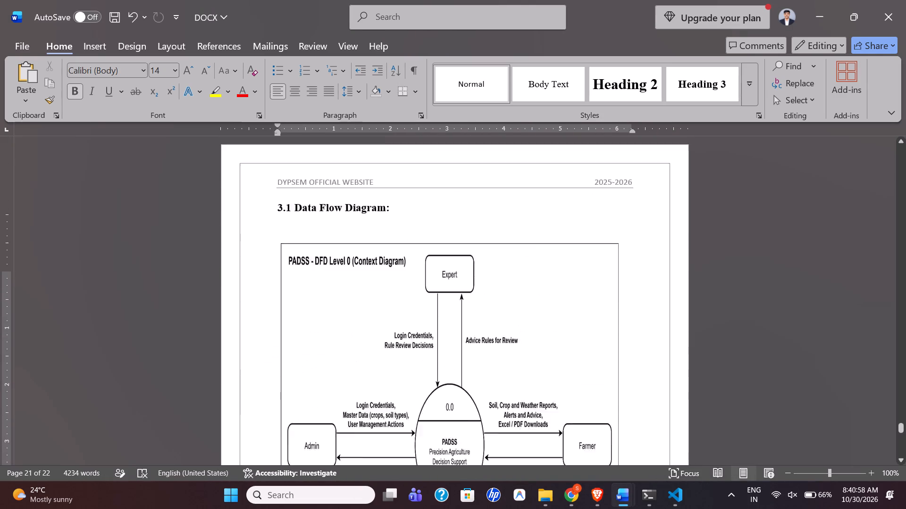
{"action": "left_click", "coordinate": [342, 291]}
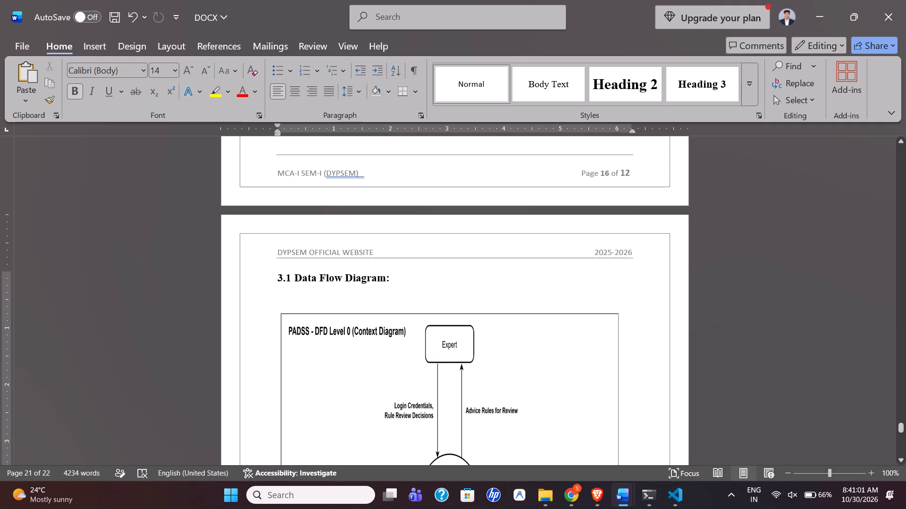
{"action": "key", "text": "Return"}
{"action": "key", "text": "ctrl+v"}
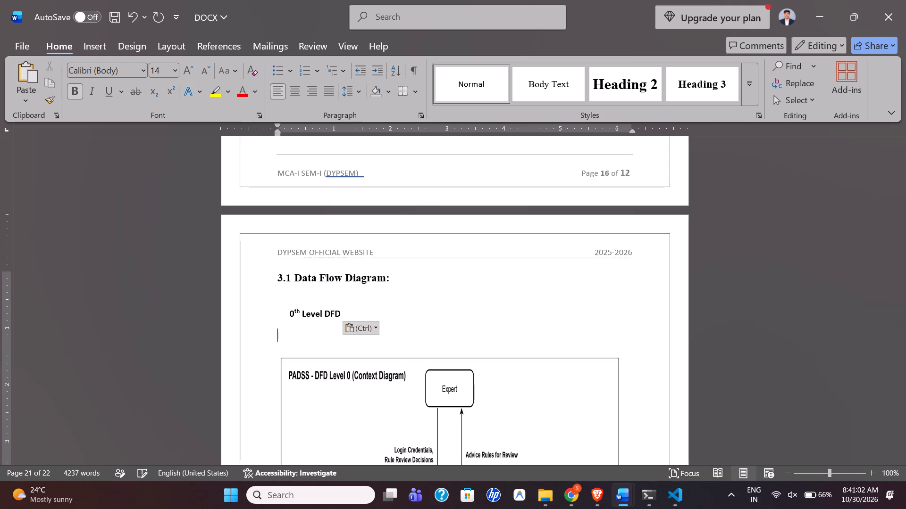
{"action": "key", "text": "Delete"}
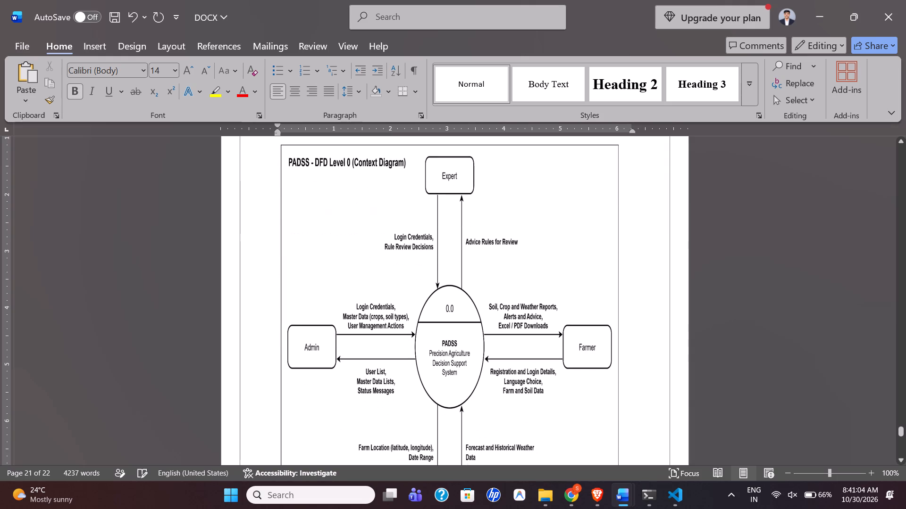
Set the font of the "0th Level DFD" heading to Times New Roman.
{"action": "scroll", "coordinate": [339, 294], "scroll_direction": "up", "scroll_amount": 4}
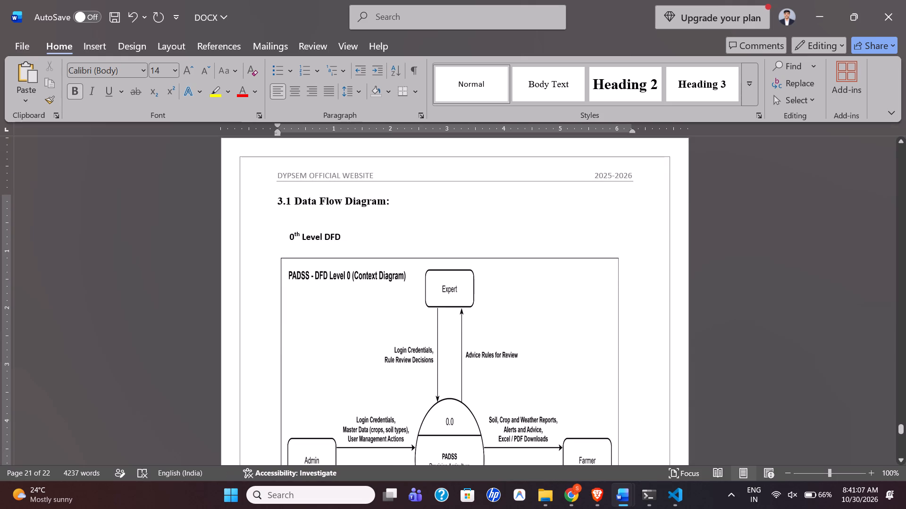
{"action": "left_click", "coordinate": [355, 244]}
{"action": "left_click_drag", "start_coordinate": [355, 244], "coordinate": [298, 233]}
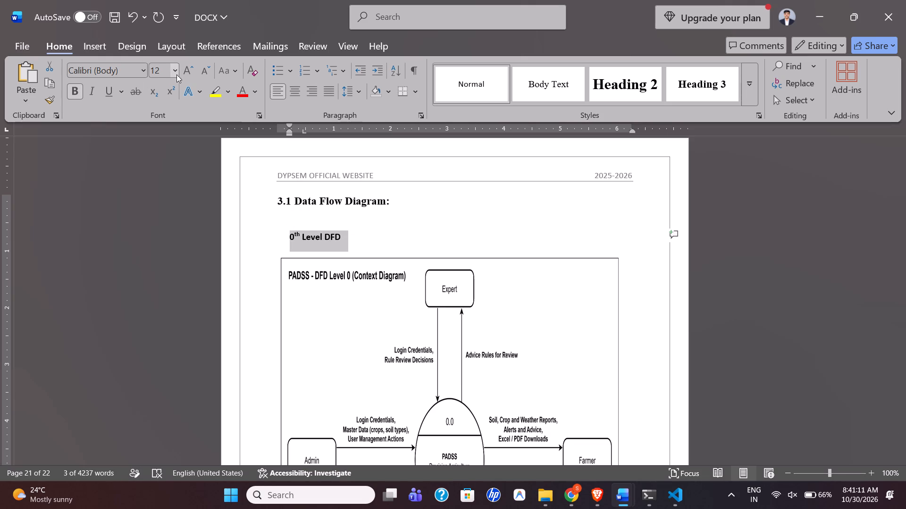
{"action": "left_click", "coordinate": [143, 66]}
{"action": "left_click", "coordinate": [124, 193]}
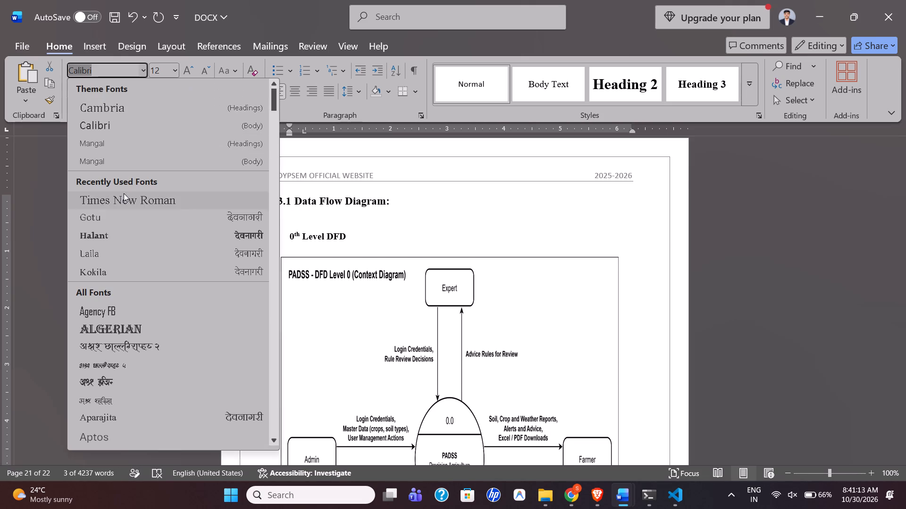
{"action": "left_click", "coordinate": [379, 238]}
Switch to the DYPSEM Docx Final (1) document and copy its "1st Level DFD" heading.
{"action": "scroll", "coordinate": [379, 238], "scroll_direction": "down", "scroll_amount": 7}
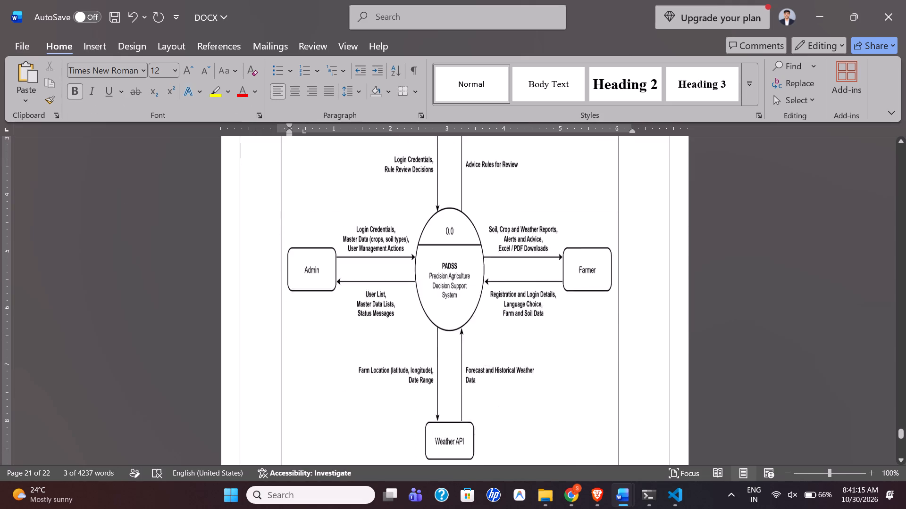
{"action": "scroll", "coordinate": [378, 238], "scroll_direction": "down", "scroll_amount": 18}
{"action": "scroll", "coordinate": [386, 235], "scroll_direction": "up", "scroll_amount": 2}
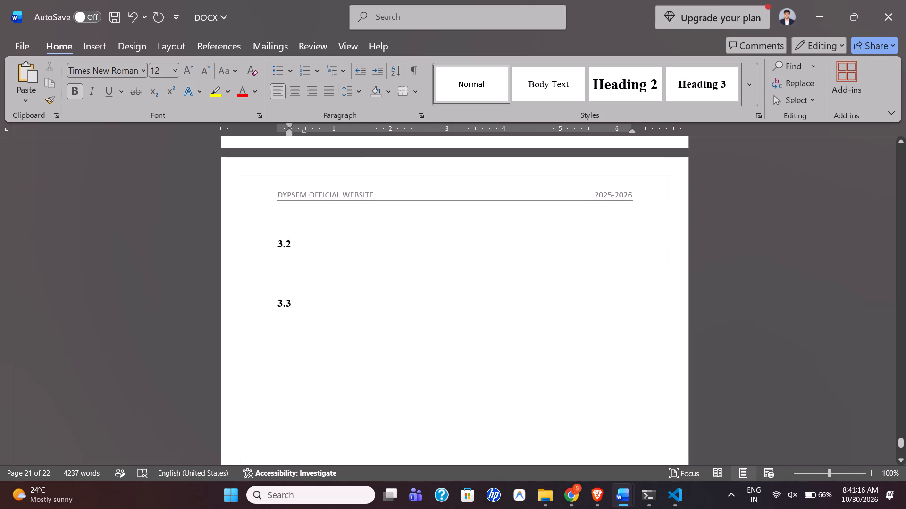
{"action": "left_click", "coordinate": [675, 430]}
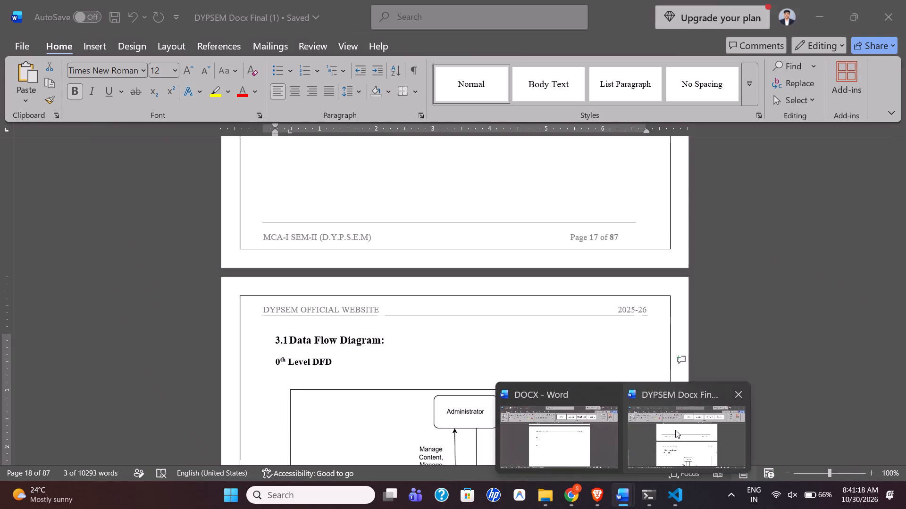
{"action": "scroll", "coordinate": [356, 379], "scroll_direction": "down", "scroll_amount": 20}
{"action": "scroll", "coordinate": [356, 379], "scroll_direction": "down", "scroll_amount": 7}
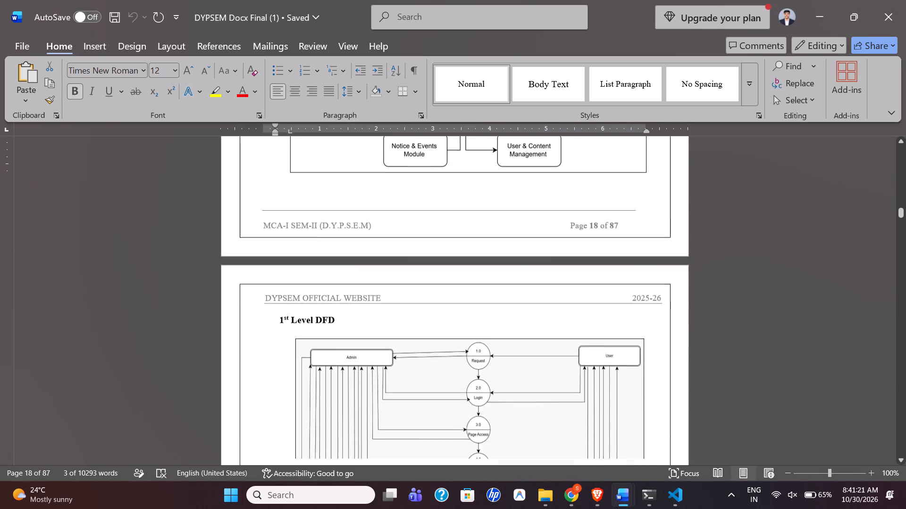
{"action": "scroll", "coordinate": [362, 340], "scroll_direction": "down", "scroll_amount": 1}
{"action": "left_click", "coordinate": [353, 204]}
{"action": "left_click_drag", "start_coordinate": [353, 204], "coordinate": [294, 202]}
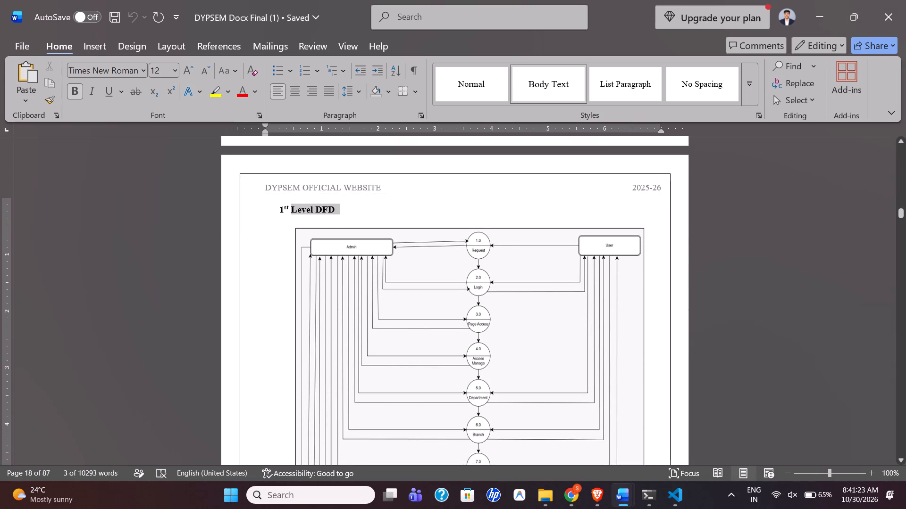
{"action": "left_click_drag", "start_coordinate": [294, 202], "coordinate": [284, 202]}
{"action": "key", "text": "ctrl+c"}
{"action": "key", "text": "ctrl+c"}
{"action": "key", "text": "ctrl+c"}
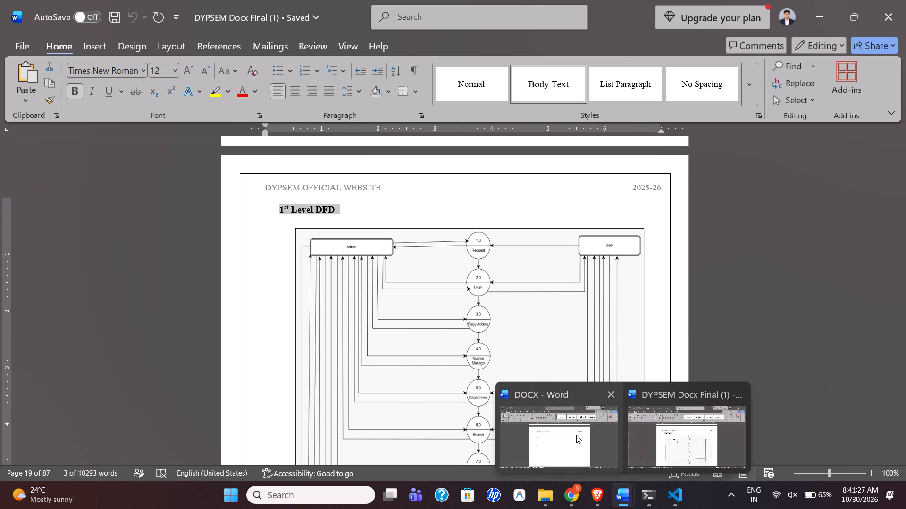
Paste the "1st Level DFD" heading into DOCX on the empty line above 3.2 and insert another empty line beneath it.
{"action": "left_click", "coordinate": [576, 435]}
{"action": "left_click", "coordinate": [294, 205]}
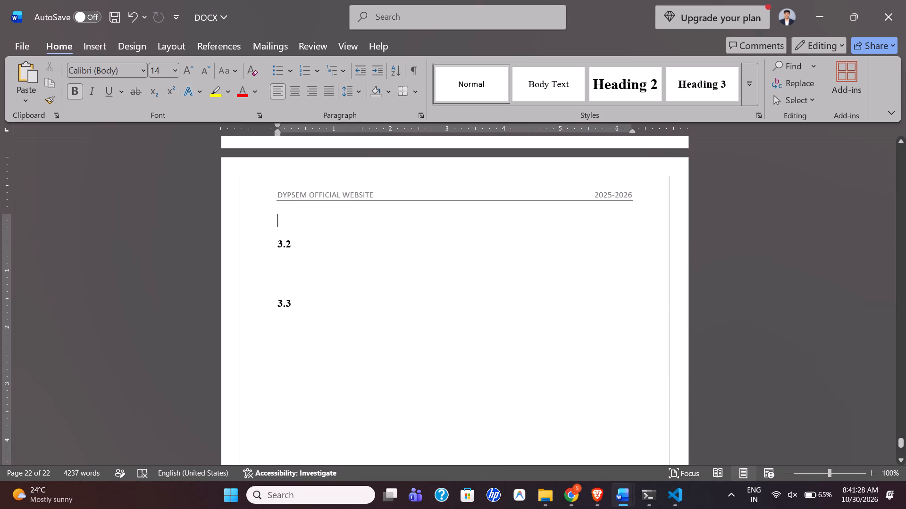
{"action": "key", "text": "ctrl+v"}
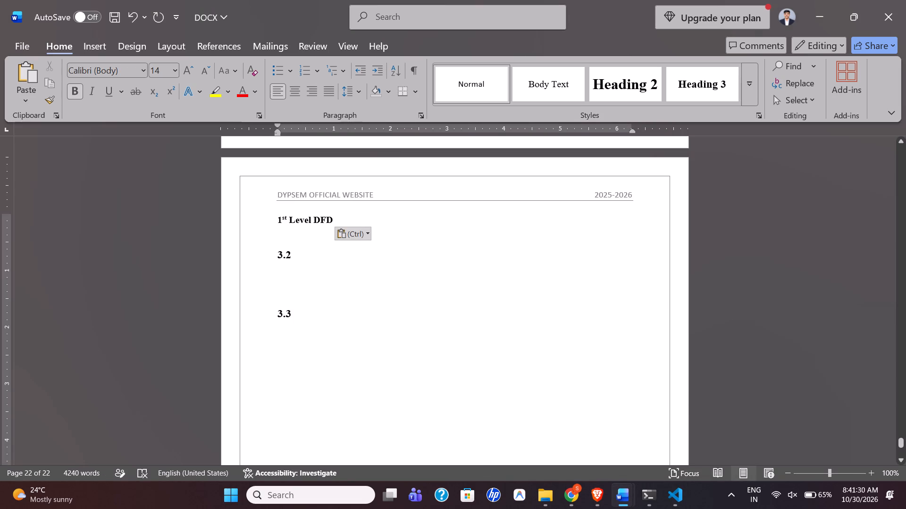
{"action": "left_click", "coordinate": [347, 215]}
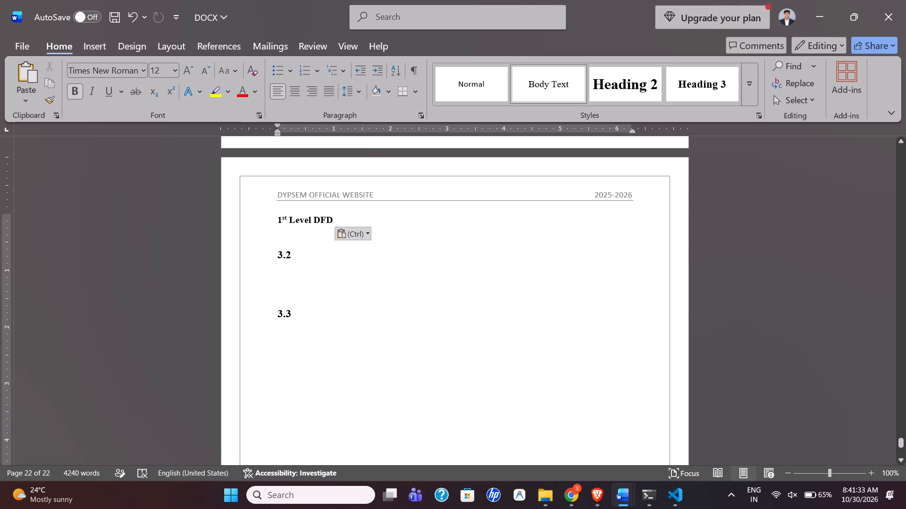
{"action": "left_click", "coordinate": [303, 230]}
{"action": "key", "text": "Return"}
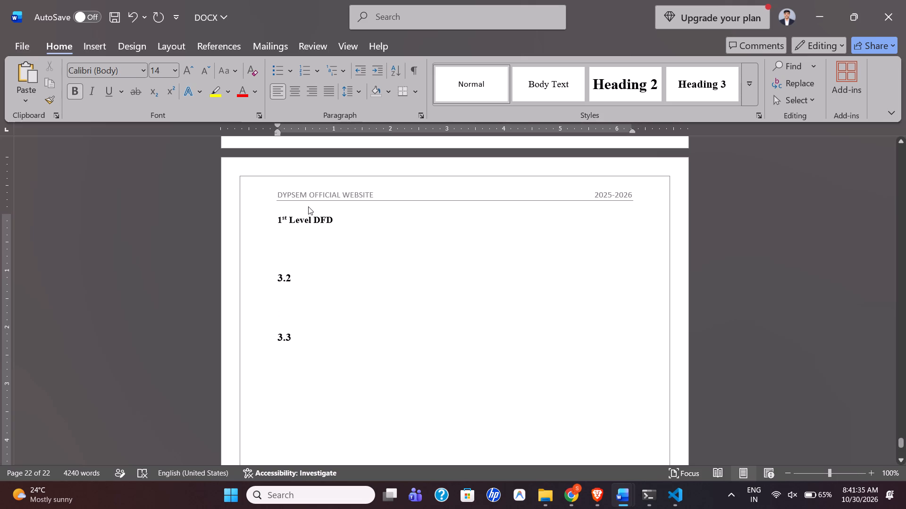
{"action": "left_click", "coordinate": [296, 222]}
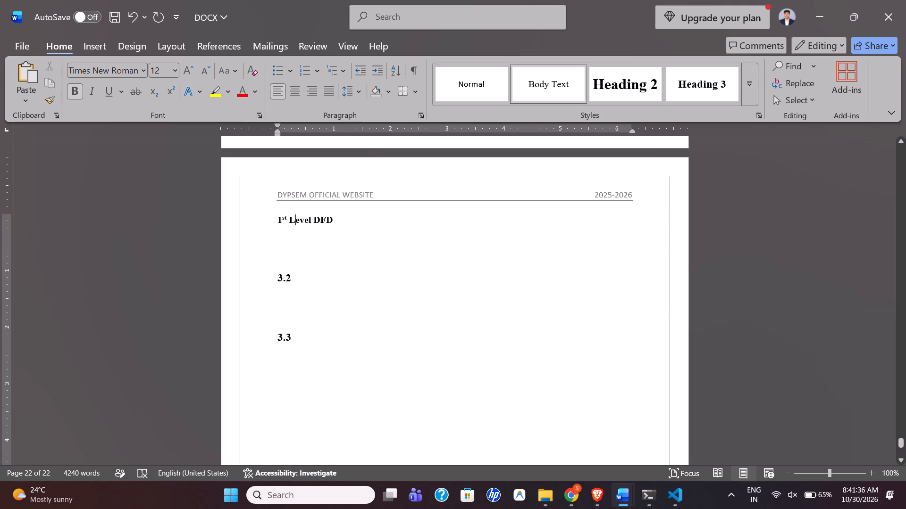
{"action": "left_click", "coordinate": [351, 244]}
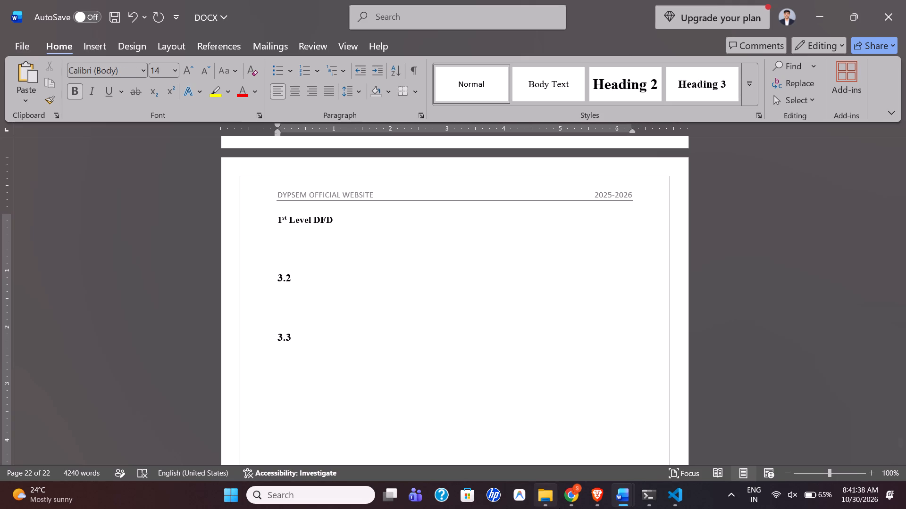
Switch to draw.io in Chrome, open the recent Google Drive file ERDDiagram.drawio in a new window, and examine its diagram.
{"action": "left_click", "coordinate": [572, 495]}
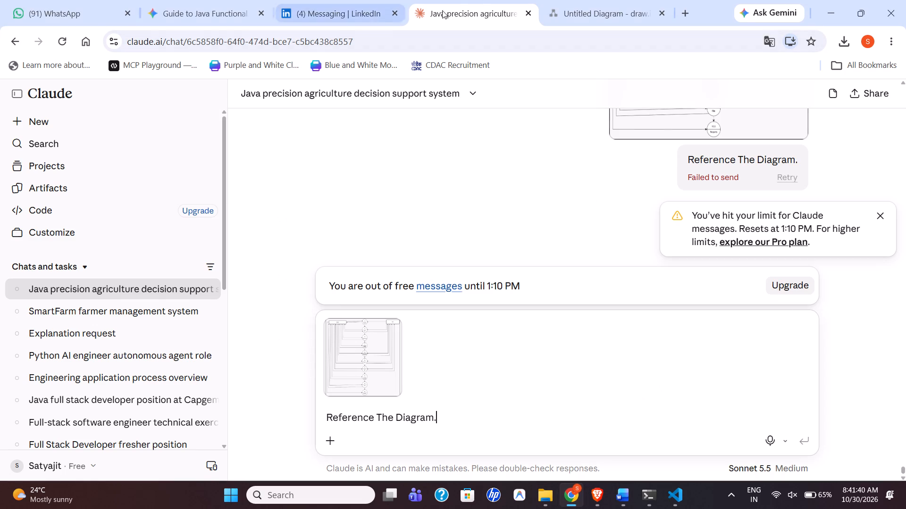
{"action": "left_click", "coordinate": [582, 5]}
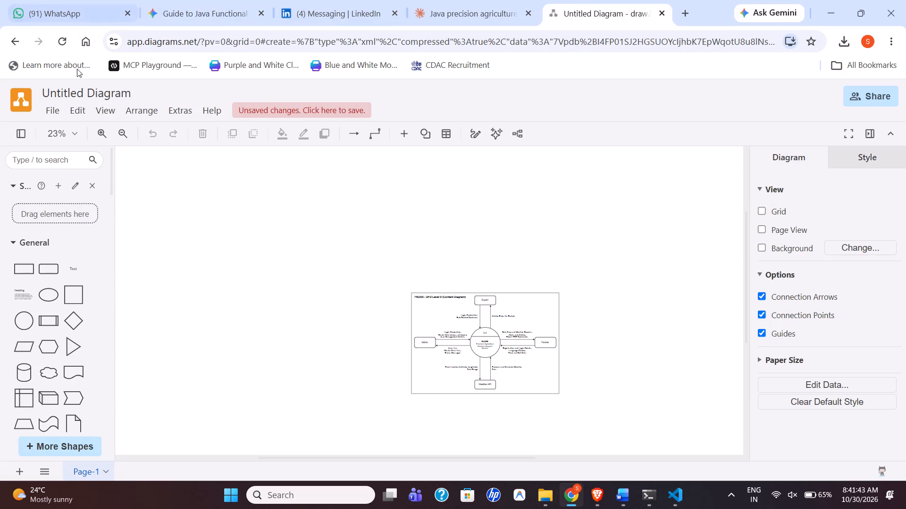
{"action": "left_click", "coordinate": [54, 115]}
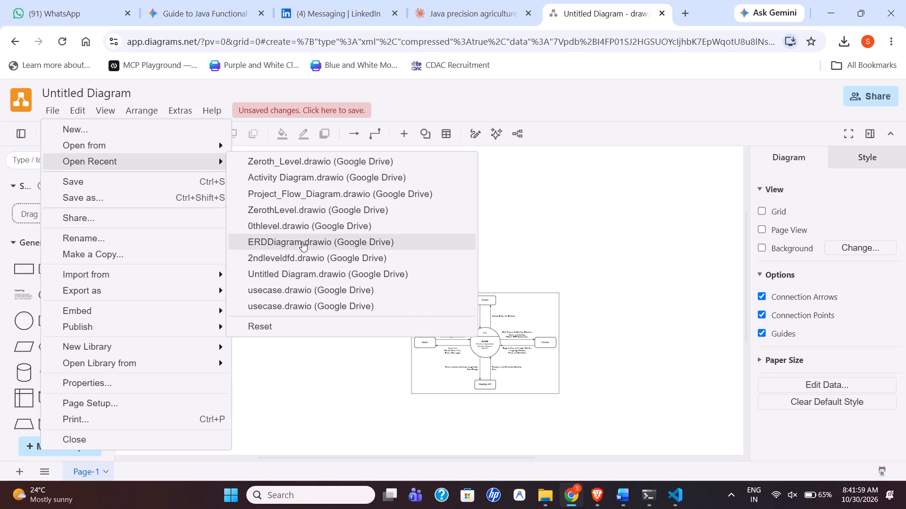
{"action": "left_click", "coordinate": [302, 241]}
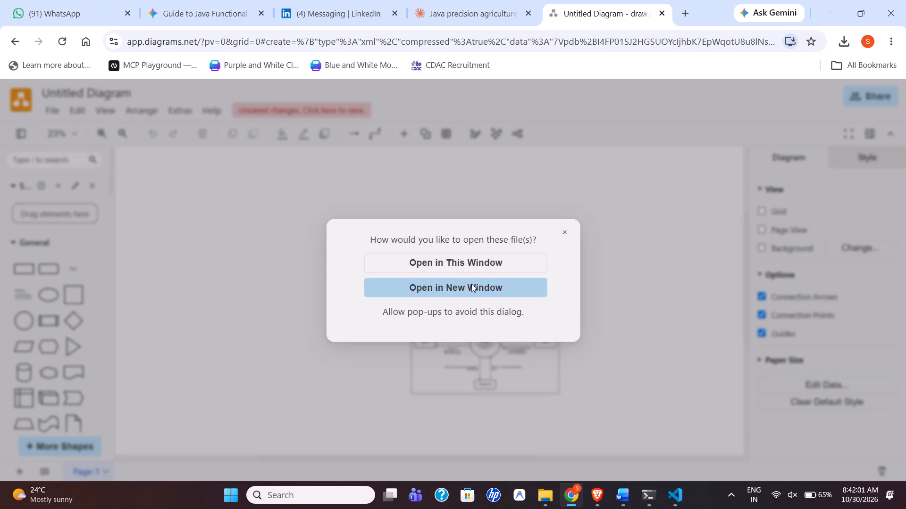
{"action": "left_click", "coordinate": [471, 284]}
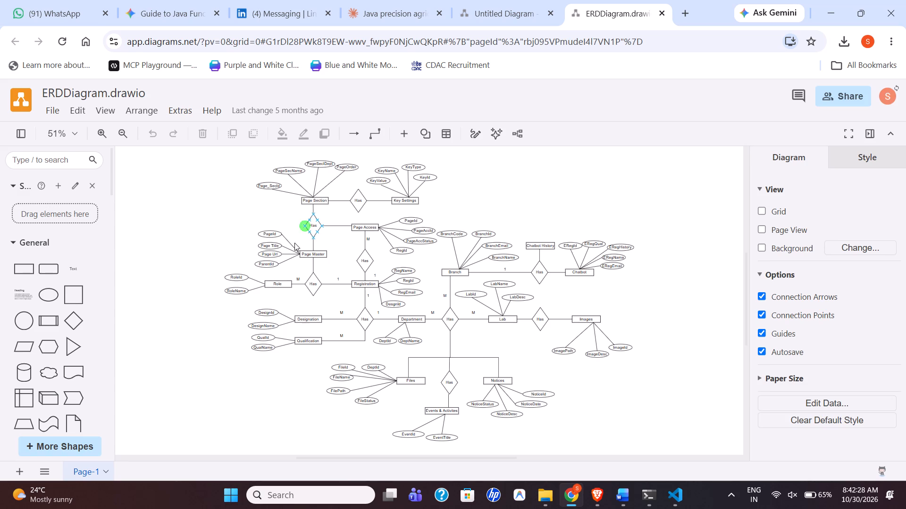
{"action": "scroll", "coordinate": [462, 333], "scroll_direction": "up", "scroll_amount": 4}
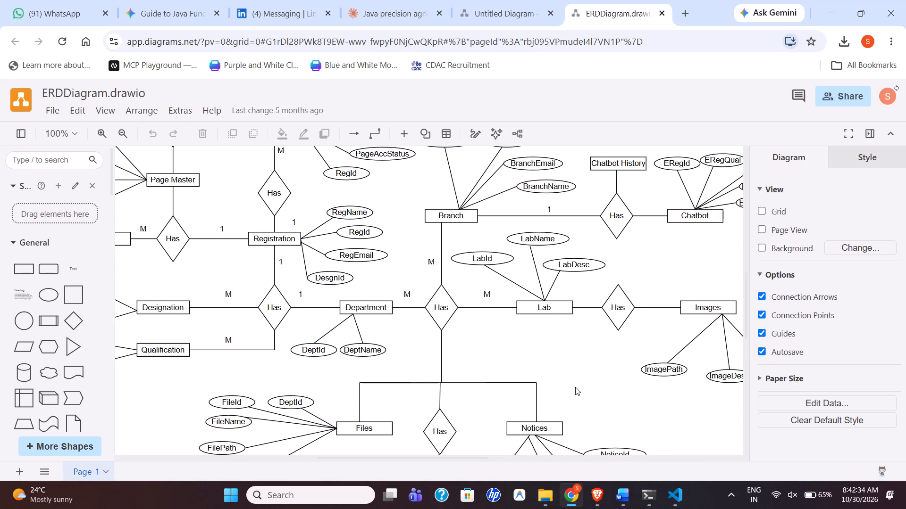
{"action": "scroll", "coordinate": [575, 387], "scroll_direction": "down", "scroll_amount": 2, "text": "ctrl"}
{"action": "scroll", "coordinate": [575, 387], "scroll_direction": "down", "scroll_amount": 5}
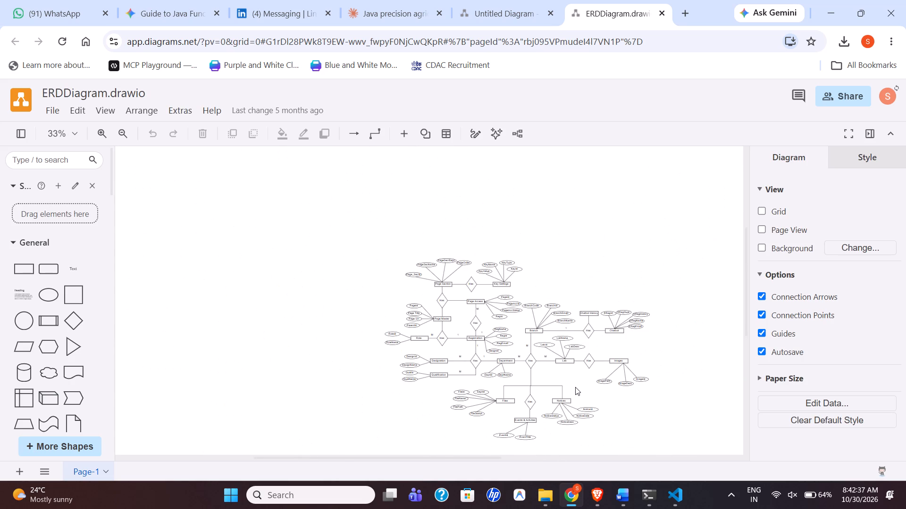
Open the recent Google Drive file Project_Flow_Diagram.drawio from the Untitled Diagram tab in a new window.
{"action": "left_click", "coordinate": [508, 16]}
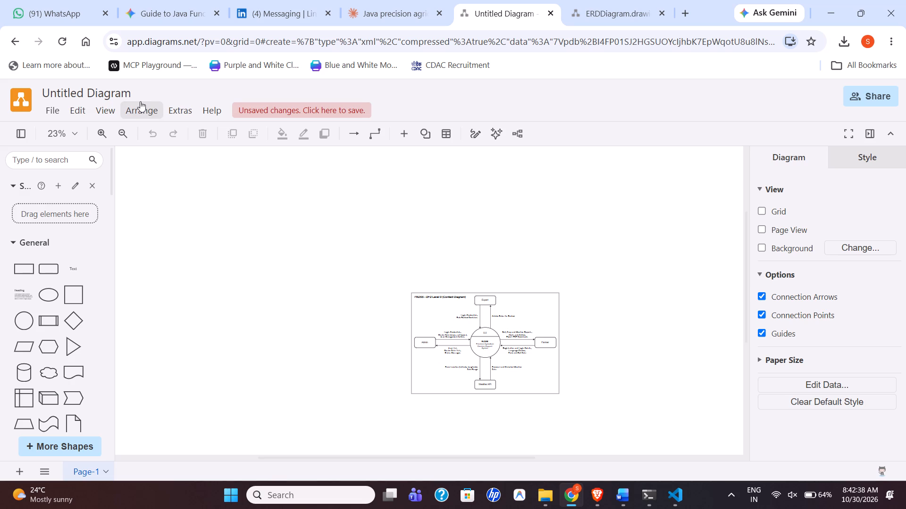
{"action": "left_click", "coordinate": [48, 115]}
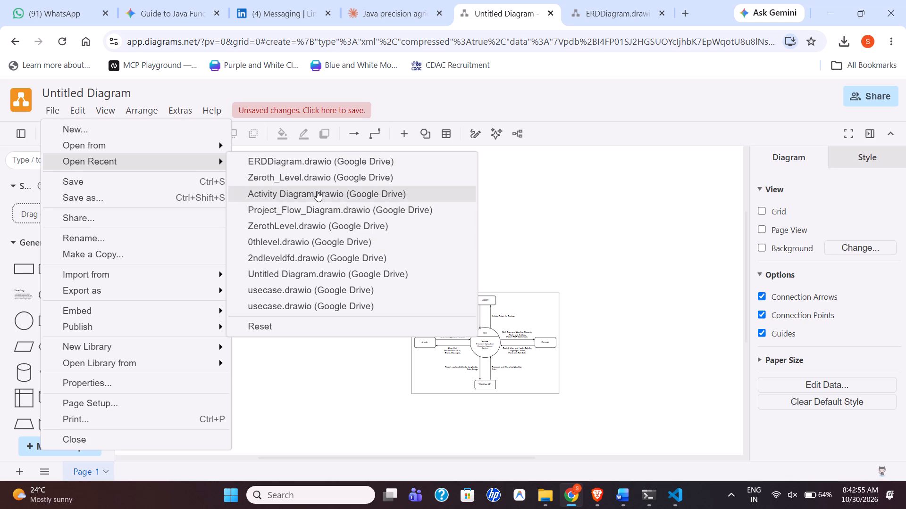
{"action": "left_click", "coordinate": [320, 208]}
{"action": "left_click", "coordinate": [372, 292]}
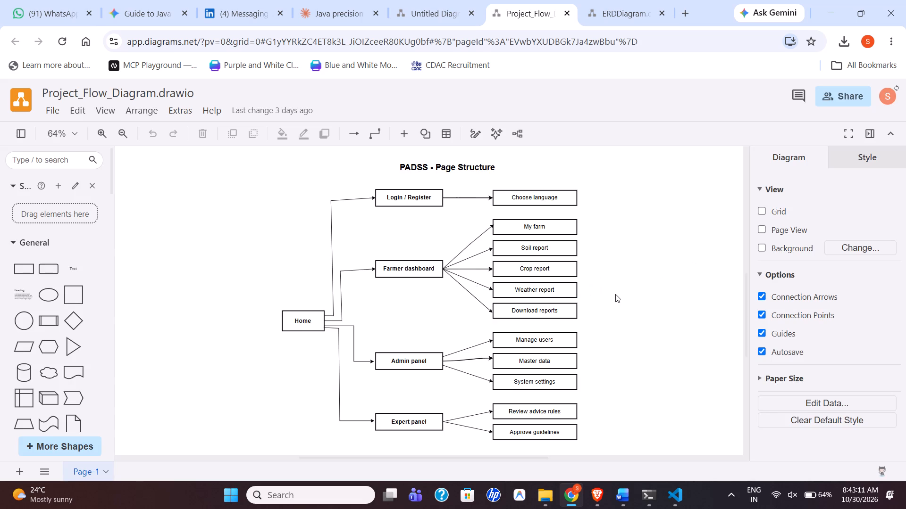
Copy the PADSS page structure diagram as an image.
{"action": "scroll", "coordinate": [615, 296], "scroll_direction": "down", "scroll_amount": 5}
{"action": "scroll", "coordinate": [615, 299], "scroll_direction": "up", "scroll_amount": 6}
{"action": "scroll", "coordinate": [615, 299], "scroll_direction": "down", "scroll_amount": 2}
{"action": "scroll", "coordinate": [615, 299], "scroll_direction": "up", "scroll_amount": 1}
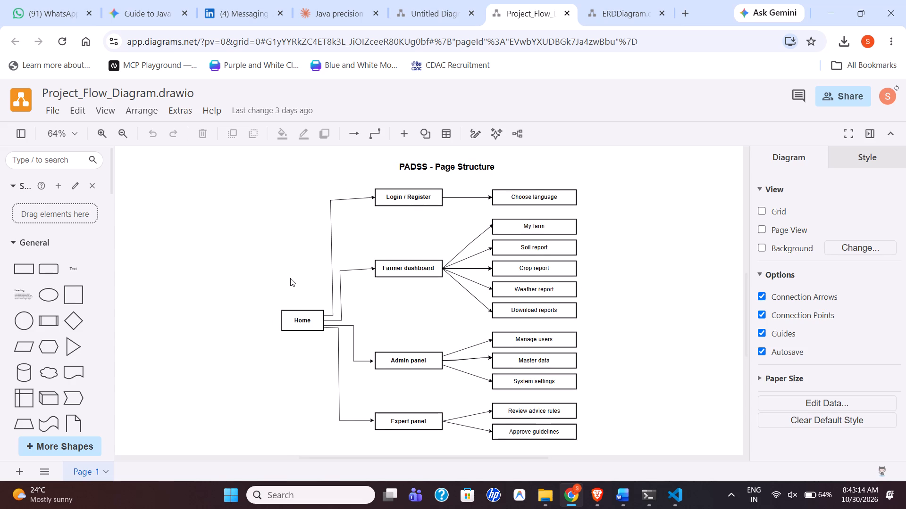
{"action": "scroll", "coordinate": [290, 278], "scroll_direction": "down", "scroll_amount": 3}
{"action": "scroll", "coordinate": [290, 278], "scroll_direction": "up", "scroll_amount": 2}
{"action": "right_click", "coordinate": [273, 267]}
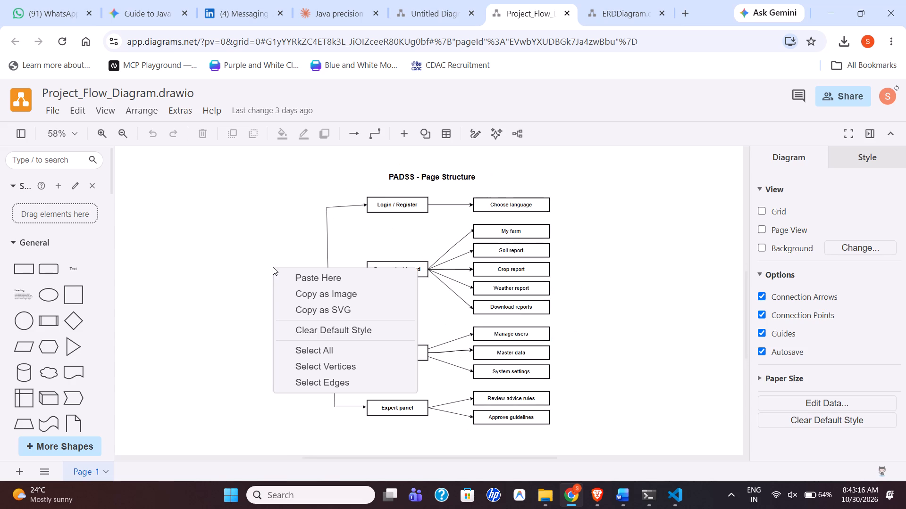
{"action": "left_click", "coordinate": [295, 296]}
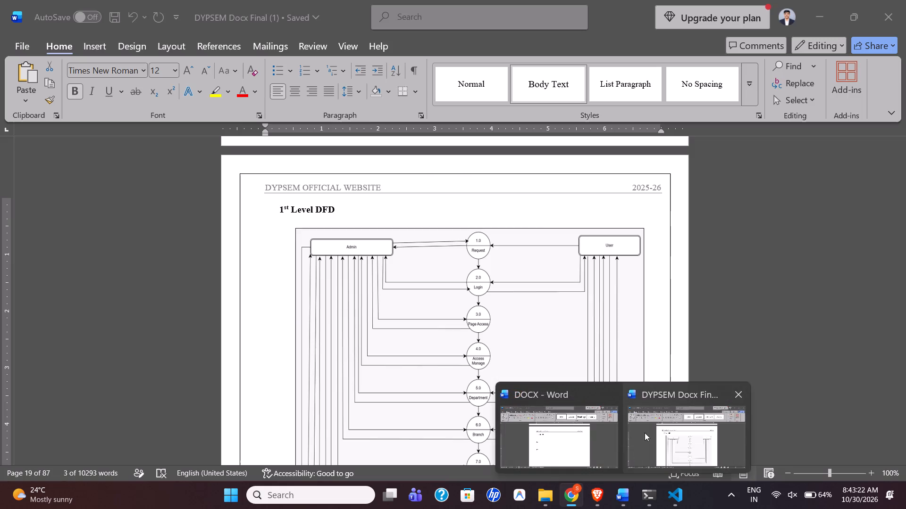
Switch to the DYPSEM Docx Final (1) document in Word and examine the chapter 3 diagram sections from the DFDs to Table Structure.
{"action": "left_click", "coordinate": [645, 431]}
{"action": "scroll", "coordinate": [373, 372], "scroll_direction": "down", "scroll_amount": 15}
{"action": "scroll", "coordinate": [371, 370], "scroll_direction": "down", "scroll_amount": 8}
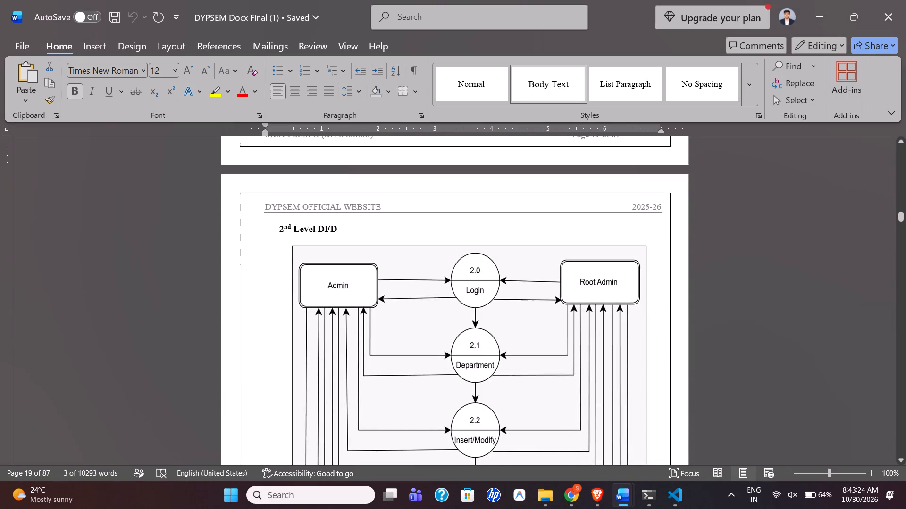
{"action": "scroll", "coordinate": [371, 370], "scroll_direction": "down", "scroll_amount": 17}
{"action": "scroll", "coordinate": [371, 370], "scroll_direction": "down", "scroll_amount": 8}
{"action": "scroll", "coordinate": [371, 370], "scroll_direction": "down", "scroll_amount": 15}
{"action": "scroll", "coordinate": [371, 370], "scroll_direction": "down", "scroll_amount": 11}
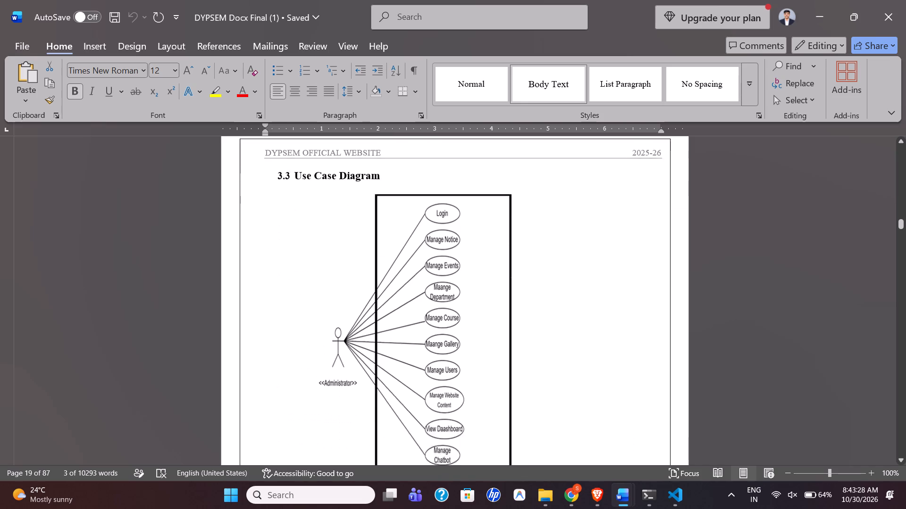
{"action": "scroll", "coordinate": [371, 370], "scroll_direction": "down", "scroll_amount": 19}
{"action": "scroll", "coordinate": [371, 370], "scroll_direction": "down", "scroll_amount": 7}
{"action": "scroll", "coordinate": [371, 370], "scroll_direction": "down", "scroll_amount": 17}
{"action": "scroll", "coordinate": [371, 370], "scroll_direction": "down", "scroll_amount": 13}
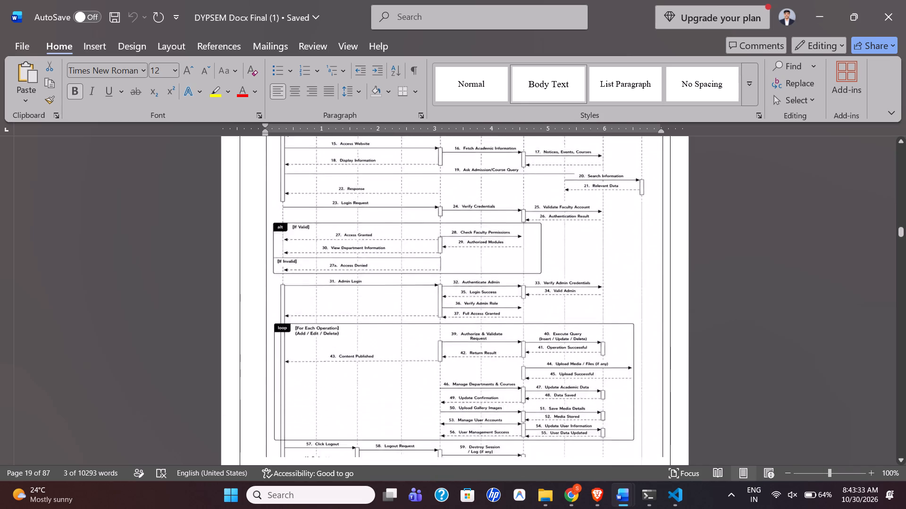
{"action": "scroll", "coordinate": [371, 370], "scroll_direction": "down", "scroll_amount": 10}
{"action": "scroll", "coordinate": [371, 370], "scroll_direction": "down", "scroll_amount": 17}
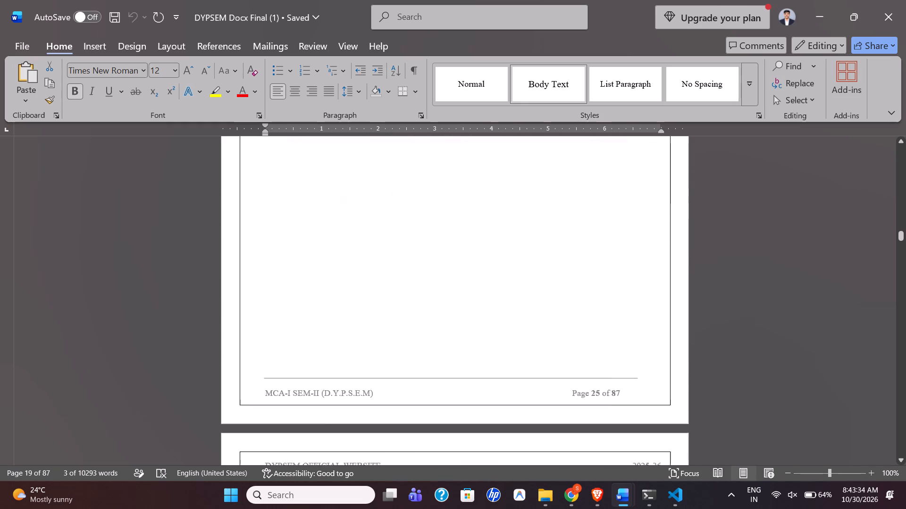
{"action": "scroll", "coordinate": [371, 370], "scroll_direction": "down", "scroll_amount": 19}
{"action": "scroll", "coordinate": [371, 370], "scroll_direction": "down", "scroll_amount": 8}
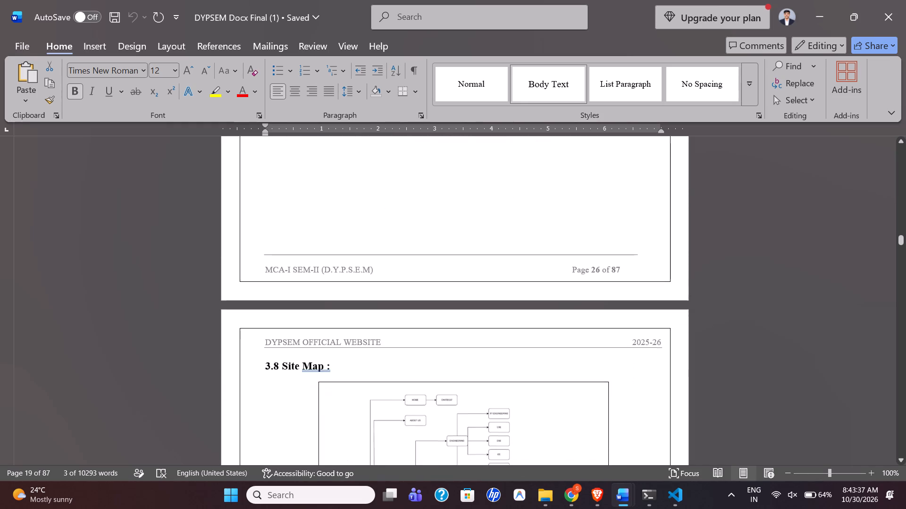
{"action": "scroll", "coordinate": [371, 370], "scroll_direction": "down", "scroll_amount": 17}
{"action": "scroll", "coordinate": [371, 370], "scroll_direction": "down", "scroll_amount": 12}
{"action": "scroll", "coordinate": [371, 370], "scroll_direction": "up", "scroll_amount": 10}
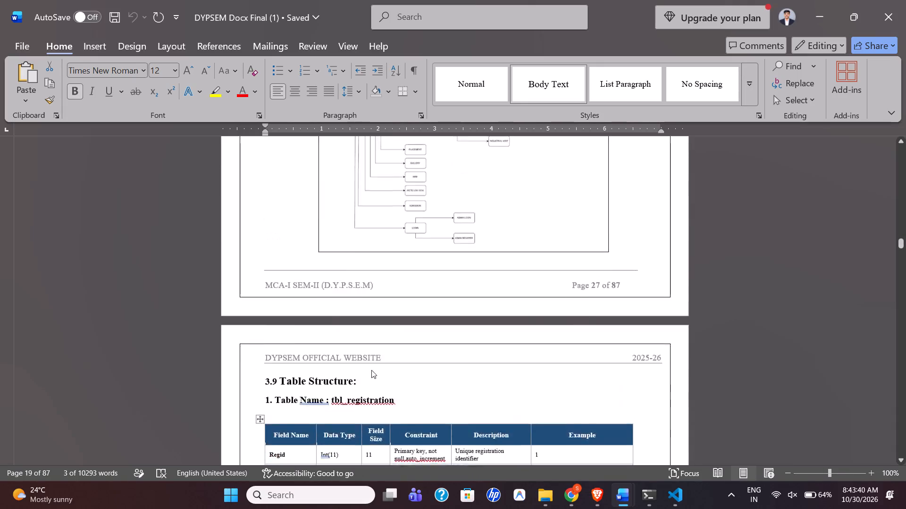
{"action": "scroll", "coordinate": [371, 370], "scroll_direction": "up", "scroll_amount": 18}
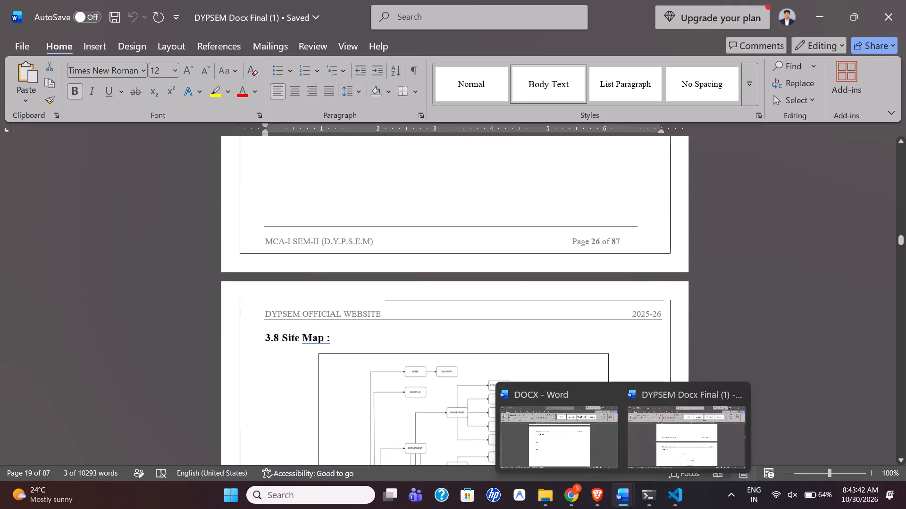
{"action": "scroll", "coordinate": [461, 401], "scroll_direction": "up", "scroll_amount": 7}
Save the DYPSEM Docx Final (1) document and close it.
{"action": "left_click", "coordinate": [484, 293]}
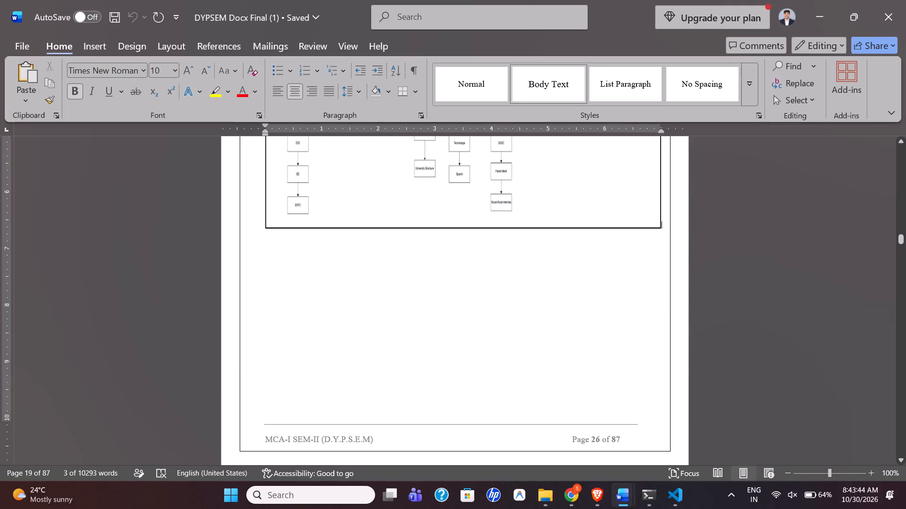
{"action": "key", "text": "ctrl+s"}
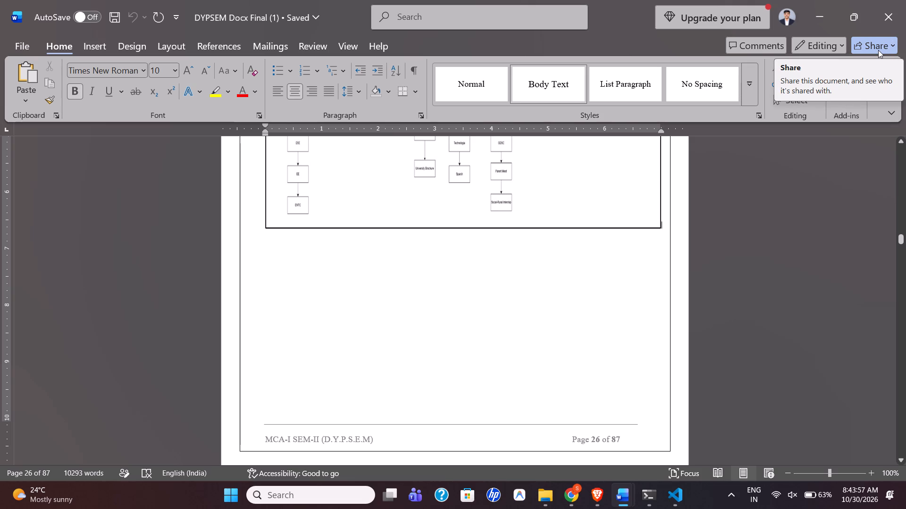
{"action": "left_click", "coordinate": [577, 296]}
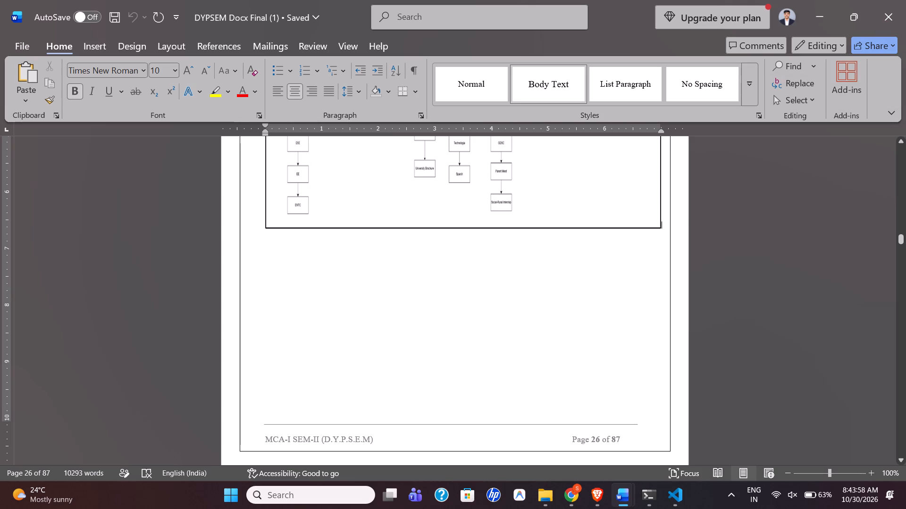
{"action": "key", "text": "ctrl+s"}
{"action": "key", "text": "ctrl+s"}
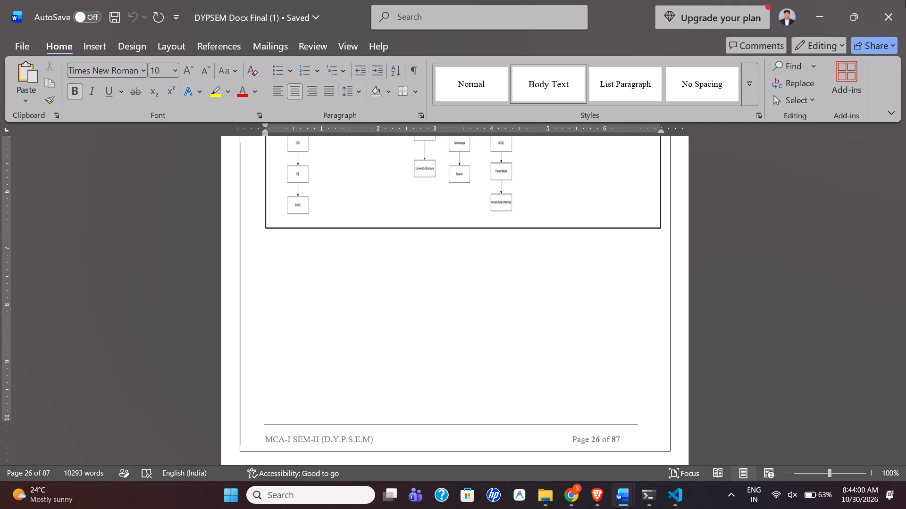
{"action": "left_click", "coordinate": [864, 13]}
{"action": "left_click", "coordinate": [768, 118]}
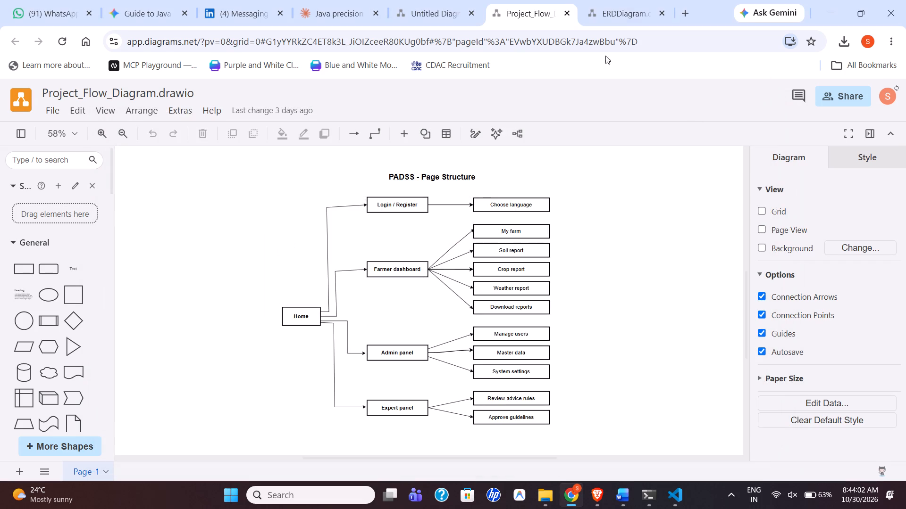
Switch to the open terminal window and close it.
{"action": "left_click", "coordinate": [656, 496]}
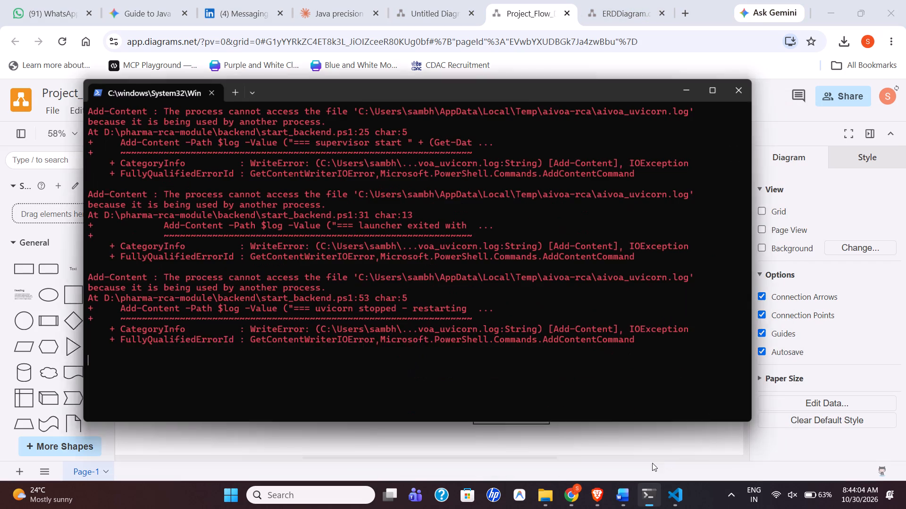
{"action": "left_click", "coordinate": [738, 77]}
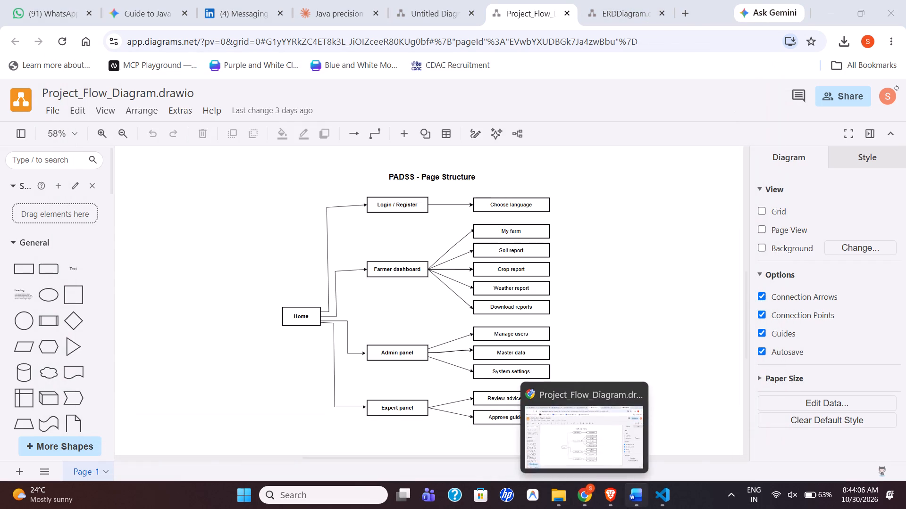
Switch to the DOCX document in Word, reduce its window from full size, and save its changes.
{"action": "left_click", "coordinate": [629, 492]}
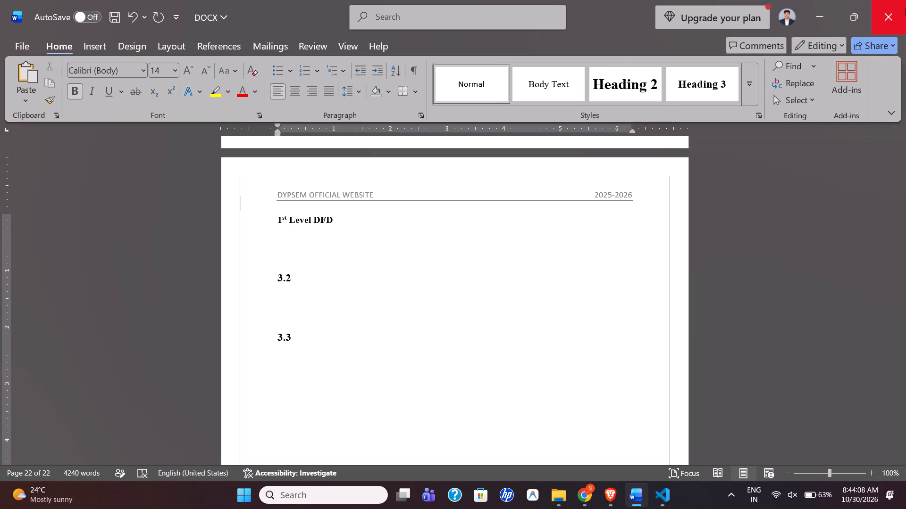
{"action": "left_click", "coordinate": [868, 16]}
{"action": "left_click", "coordinate": [753, 97]}
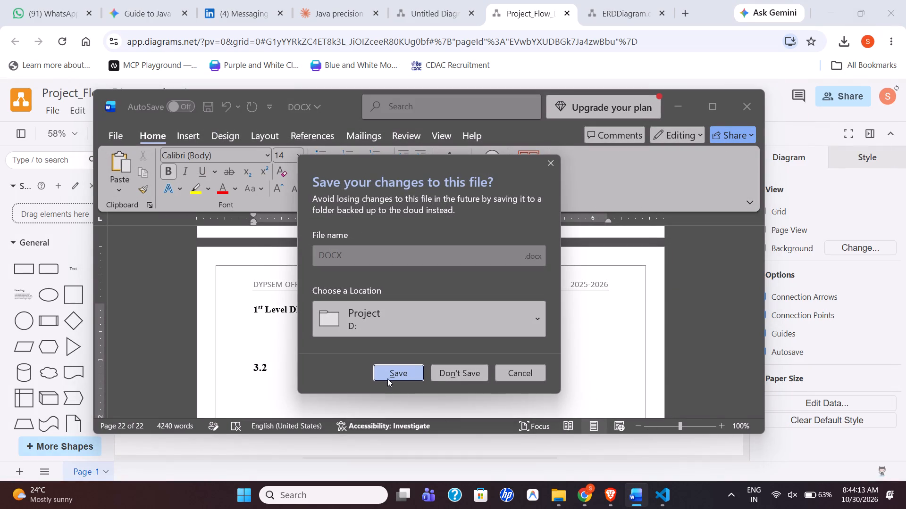
{"action": "left_click", "coordinate": [525, 371]}
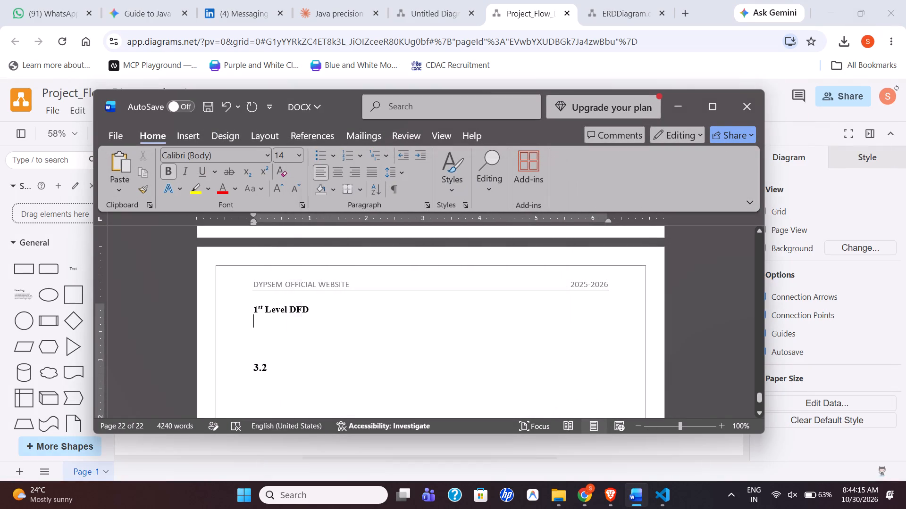
{"action": "left_click", "coordinate": [455, 361]}
{"action": "key", "text": "ctrl+s"}
{"action": "key", "text": "ctrl+s"}
{"action": "key", "text": "ctrl+s"}
{"action": "key", "text": "ctrl+s"}
{"action": "key", "text": "ctrl+s"}
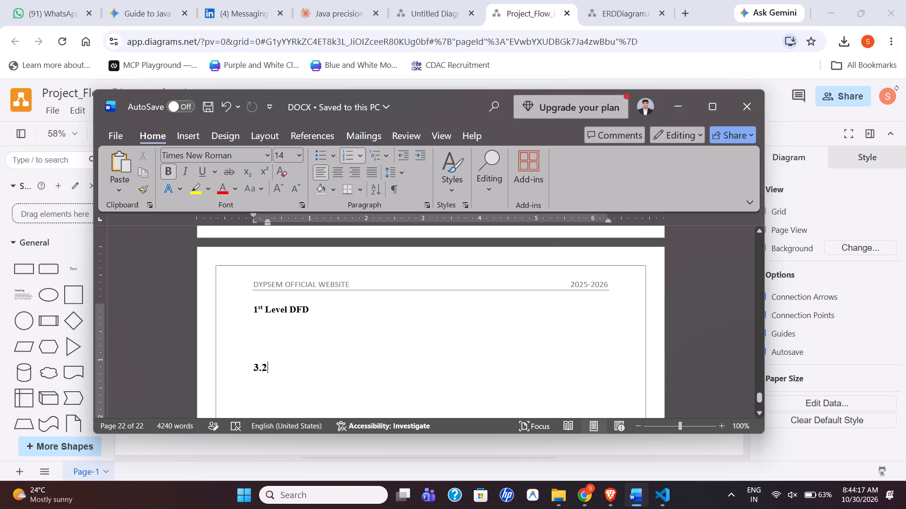
{"action": "key", "text": "ctrl+s"}
{"action": "key", "text": "ctrl+s"}
{"action": "key", "text": "ctrl+s"}
{"action": "key", "text": "ctrl+s"}
{"action": "key", "text": "ctrl+s"}
Close the DOCX document.
{"action": "scroll", "coordinate": [454, 366], "scroll_direction": "up", "scroll_amount": 17}
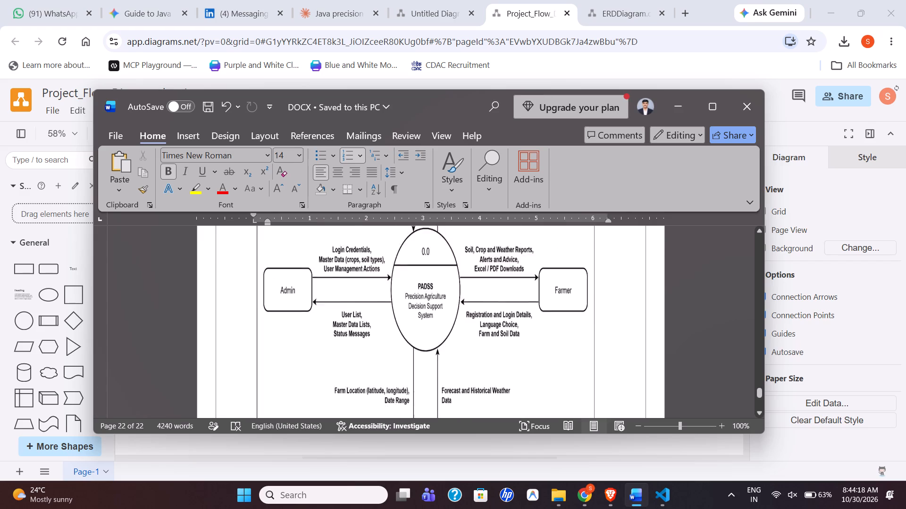
{"action": "scroll", "coordinate": [454, 366], "scroll_direction": "up", "scroll_amount": 3}
{"action": "left_click", "coordinate": [763, 107]}
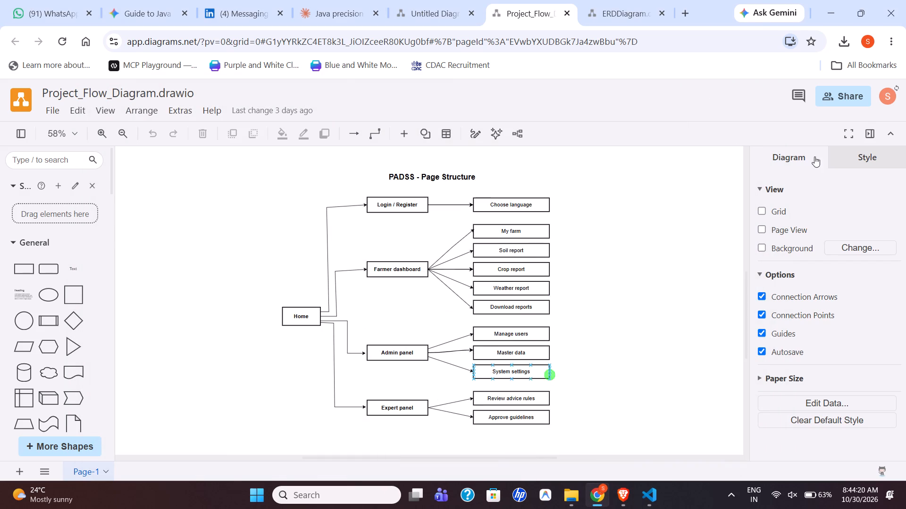
Switch to the Brave browser and close its window.
{"action": "left_click", "coordinate": [622, 491]}
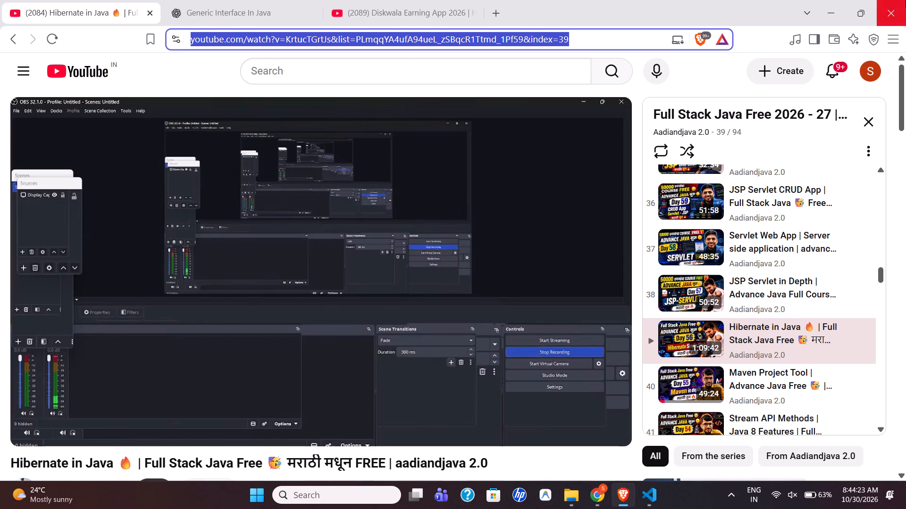
{"action": "left_click", "coordinate": [905, 0]}
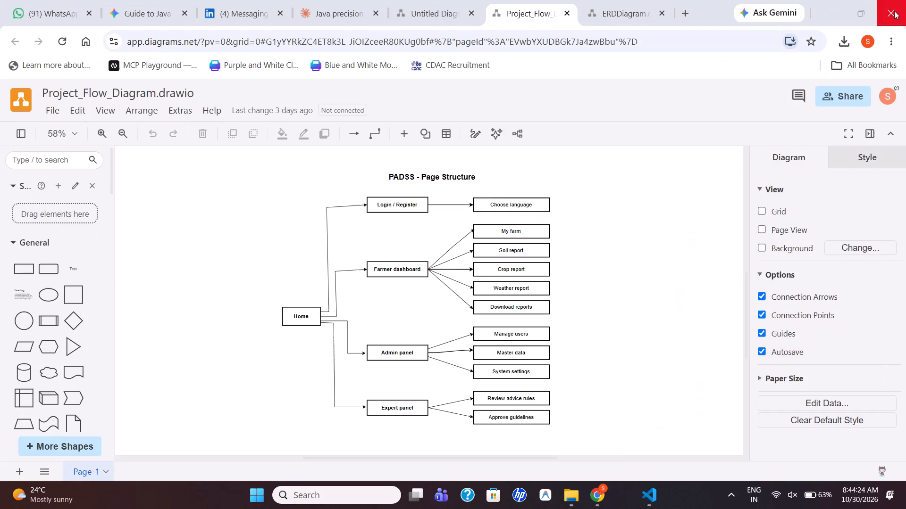
Show the recent download history in Chrome to check the state of the video downloads.
{"action": "left_click", "coordinate": [846, 44]}
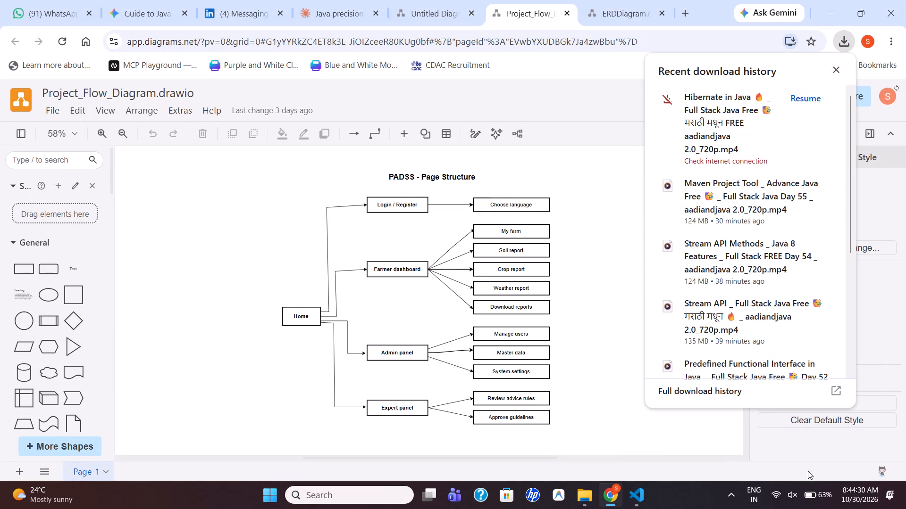